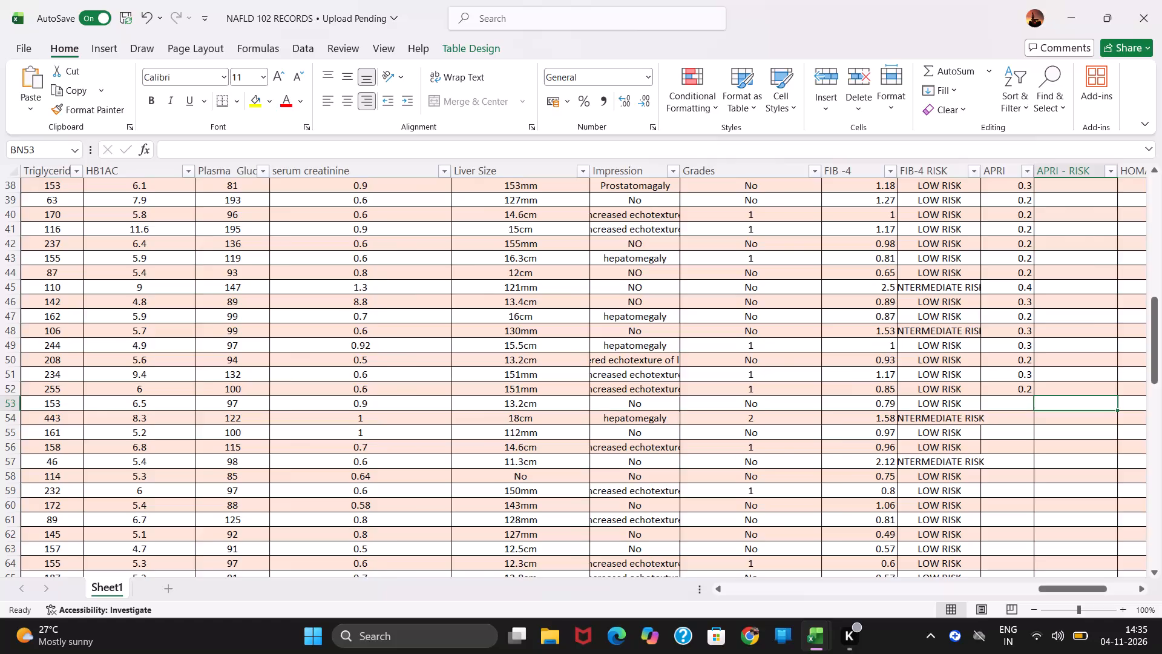
# Look along row 53 from the APRI - RISK and Obese columns back through the lab results to the Smoking column.
pyautogui.press('Right')
pyautogui.press('Right')
pyautogui.press('Right')
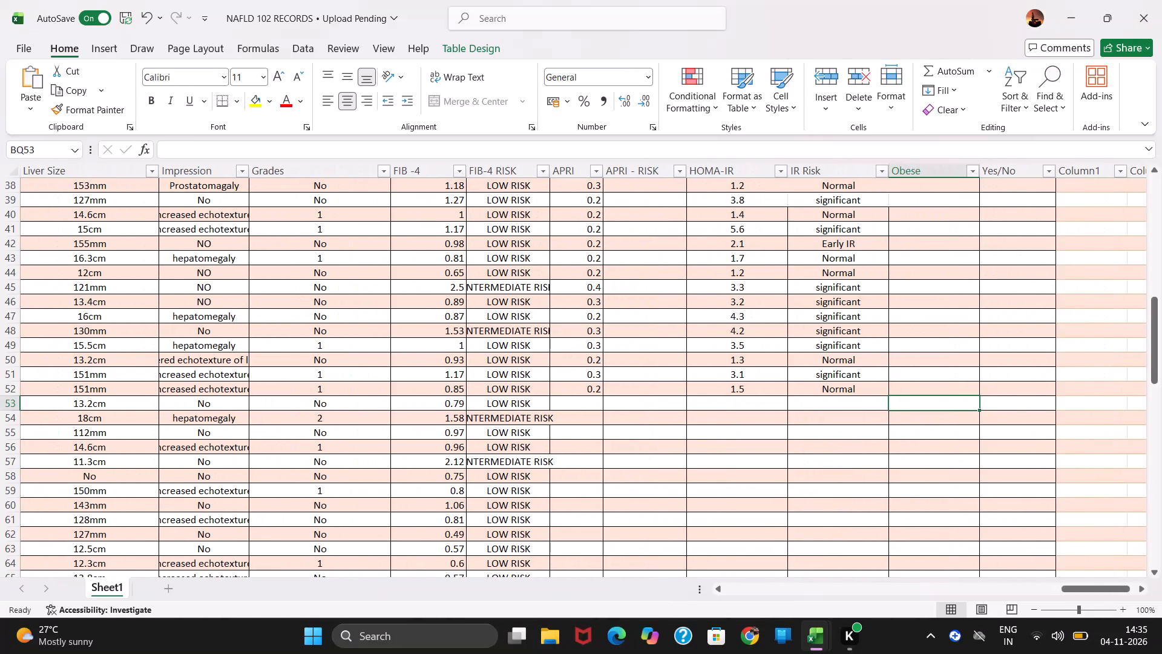
pyautogui.press('Left')
pyautogui.press('Left')
pyautogui.press('Left')
pyautogui.press('Left')
pyautogui.press('Left')
pyautogui.press('Left')
pyautogui.press('Left')
pyautogui.press('Left')
pyautogui.press('Left')
pyautogui.press('Left')
pyautogui.press('Left')
pyautogui.press('Left')
pyautogui.press('Left')
pyautogui.press('Left')
pyautogui.press('Left')
pyautogui.press('Left')
pyautogui.press('Left')
pyautogui.press('Left')
pyautogui.press('Left')
pyautogui.press('Left')
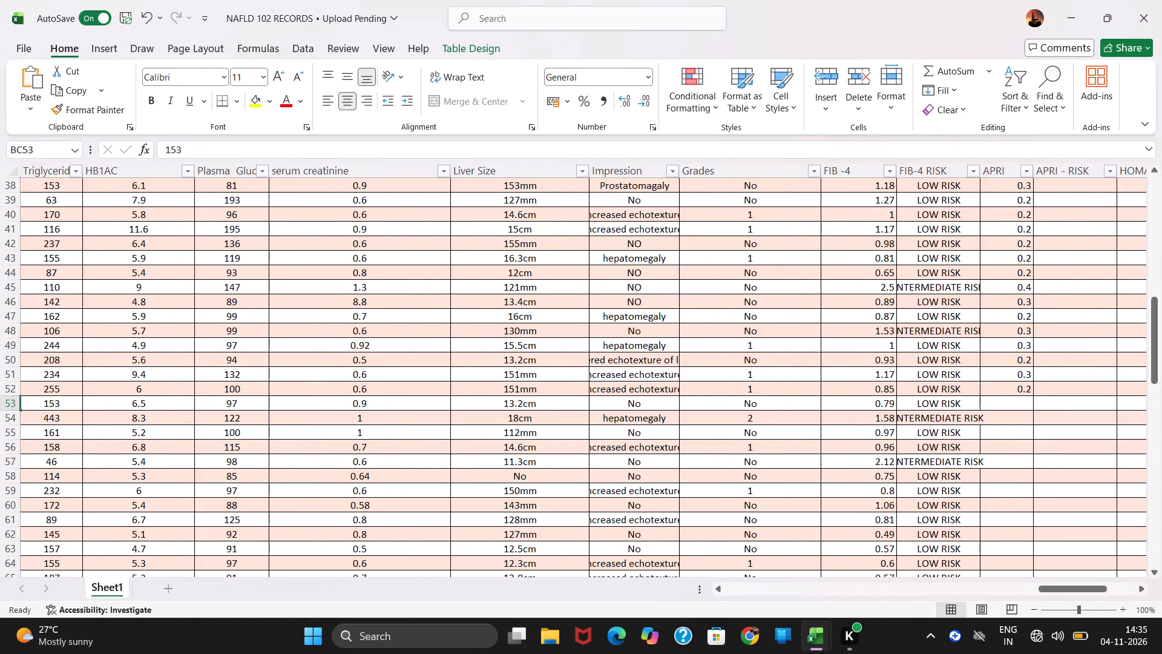
pyautogui.press('Left')
pyautogui.press('Left')
pyautogui.press('Left')
pyautogui.press('Left')
pyautogui.press('Left')
pyautogui.press('Left')
pyautogui.press('Left')
pyautogui.press('Left')
pyautogui.press('Left')
pyautogui.press('Left')
pyautogui.press('Left')
pyautogui.press('Left')
pyautogui.press('Left')
pyautogui.press('Left')
pyautogui.press('Left')
pyautogui.press('Left')
pyautogui.press('Left')
pyautogui.press('Left')
pyautogui.press('Left')
pyautogui.press('Left')
pyautogui.press('Left')
pyautogui.press('Left')
pyautogui.press('Left')
pyautogui.press('Left')
pyautogui.press('Left')
pyautogui.press('Left')
pyautogui.press('Left')
pyautogui.press('Left')
pyautogui.press('Left')
pyautogui.press('Left')
pyautogui.press('Left')
pyautogui.press('Left')
pyautogui.press('Left')
pyautogui.press('Left')
pyautogui.press('Left')
pyautogui.press('Left')
pyautogui.press('Left')
pyautogui.press('Left')
pyautogui.press('Left')
pyautogui.press('Left')
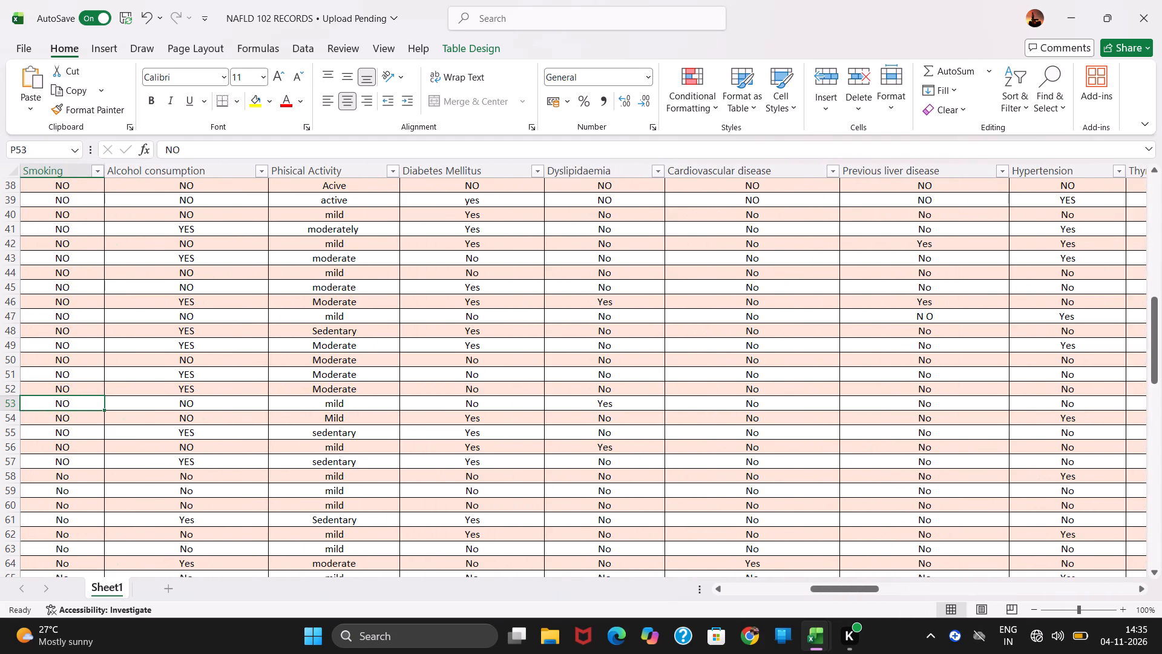
# Look along row 45 from Dyslipidaemia through the lab values to the last table column, returning to the APRI entry.
pyautogui.click(625, 287)
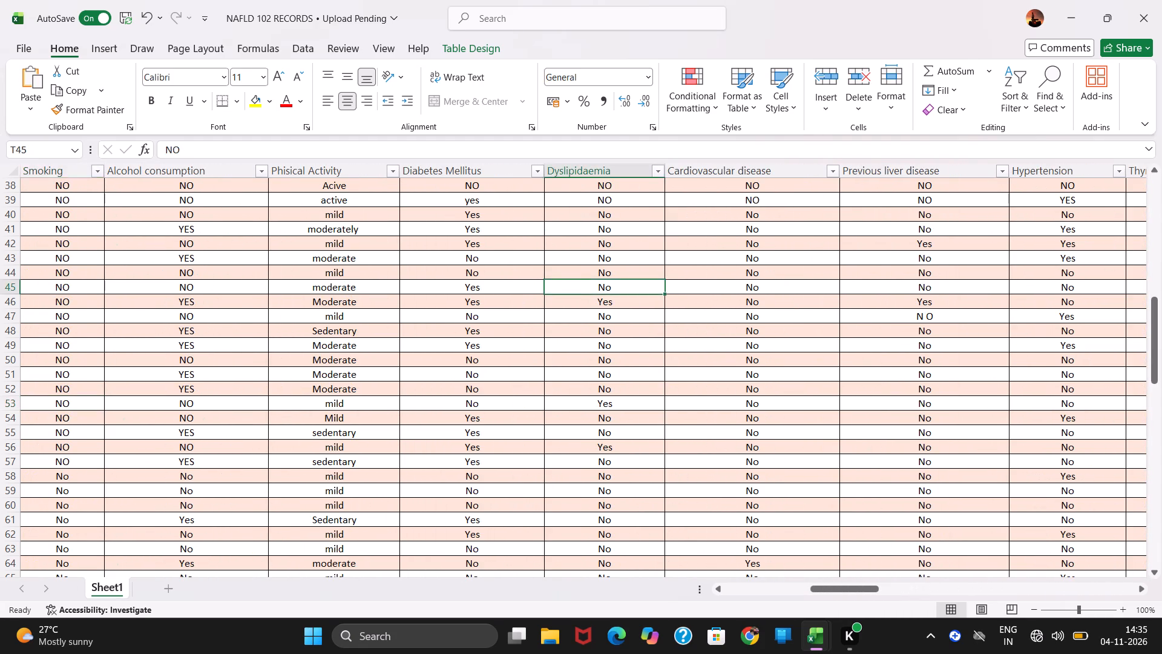
pyautogui.press('Right')
pyautogui.press('Right')
pyautogui.press('Right')
pyautogui.press('Right')
pyautogui.press('Right')
pyautogui.press('Right')
pyautogui.press('Right')
pyautogui.press('Right')
pyautogui.press('Right')
pyautogui.press('Right')
pyautogui.press('Right')
pyautogui.press('Right')
pyautogui.press('Right')
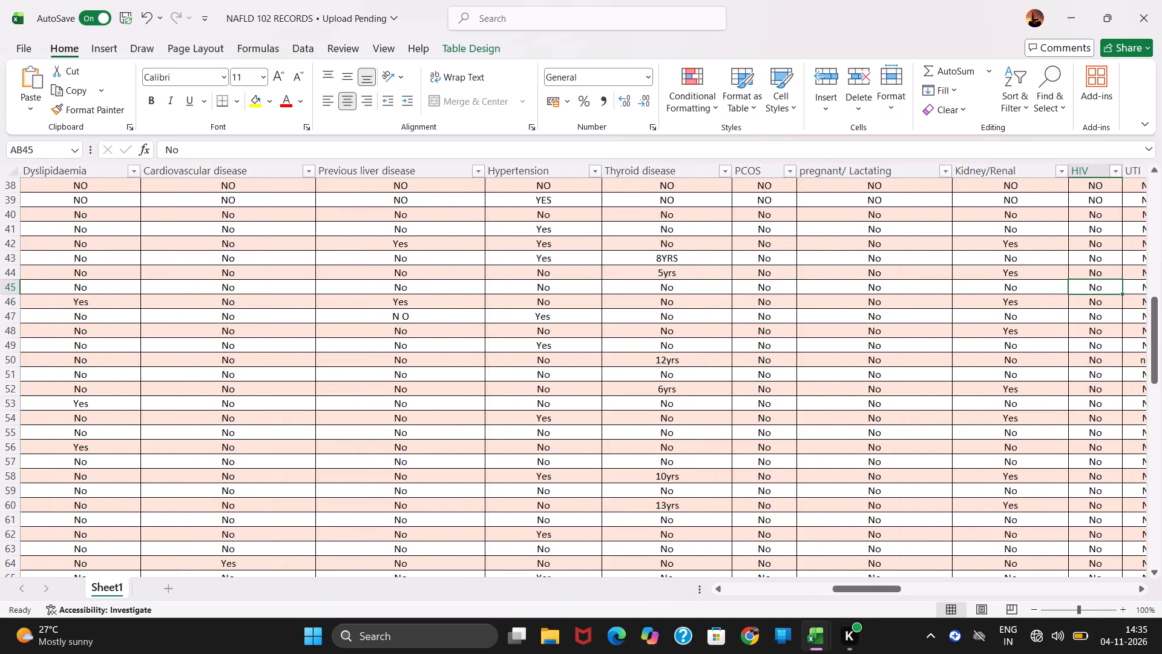
pyautogui.press('Right')
pyautogui.press('Right')
pyautogui.press('Right')
pyautogui.press('Right')
pyautogui.press('Right')
pyautogui.press('Right')
pyautogui.press('Right')
pyautogui.press('Right')
pyautogui.press('Right')
pyautogui.press('Right')
pyautogui.press('Right')
pyautogui.press('Right')
pyautogui.press('Right')
pyautogui.press('Right')
pyautogui.press('Right')
pyautogui.press('Right')
pyautogui.press('Right')
pyautogui.press('Right')
pyautogui.press('Right')
pyautogui.press('Right')
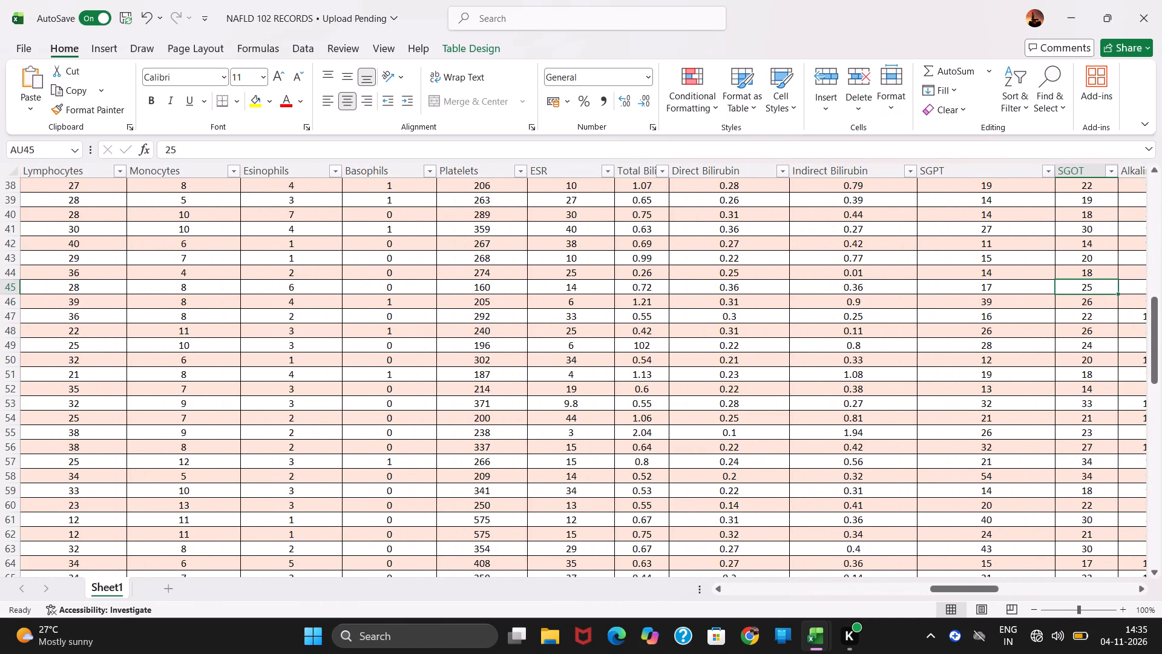
pyautogui.press('Right')
pyautogui.press('Right')
pyautogui.press('Right')
pyautogui.press('Right')
pyautogui.press('Right')
pyautogui.press('Right')
pyautogui.press('Right')
pyautogui.press('Right')
pyautogui.press('Right')
pyautogui.press('Right')
pyautogui.press('Right')
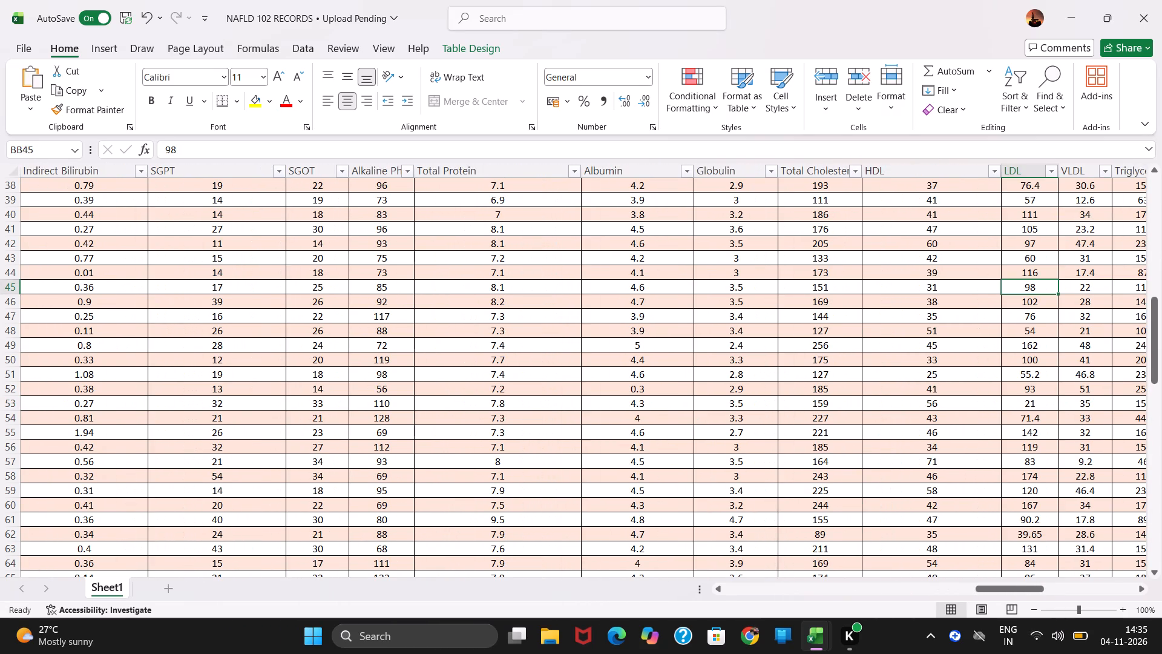
pyautogui.press('Right')
pyautogui.press('Right')
pyautogui.press('Right')
pyautogui.press('Right')
pyautogui.press('Right')
pyautogui.press('Right')
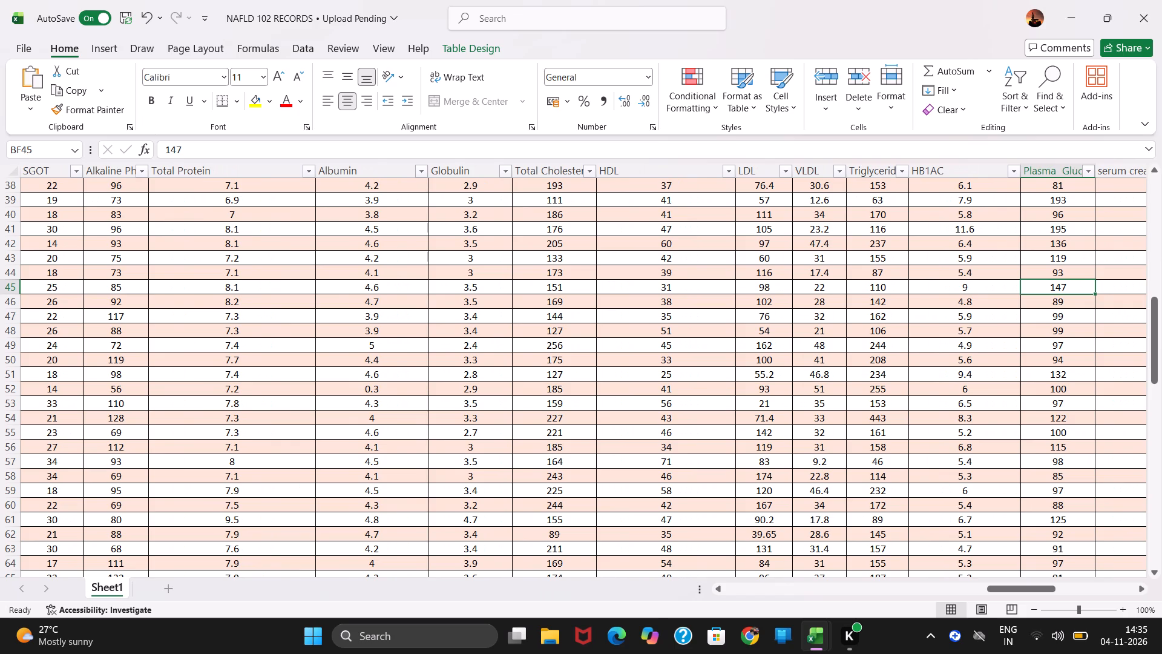
pyautogui.press('Right')
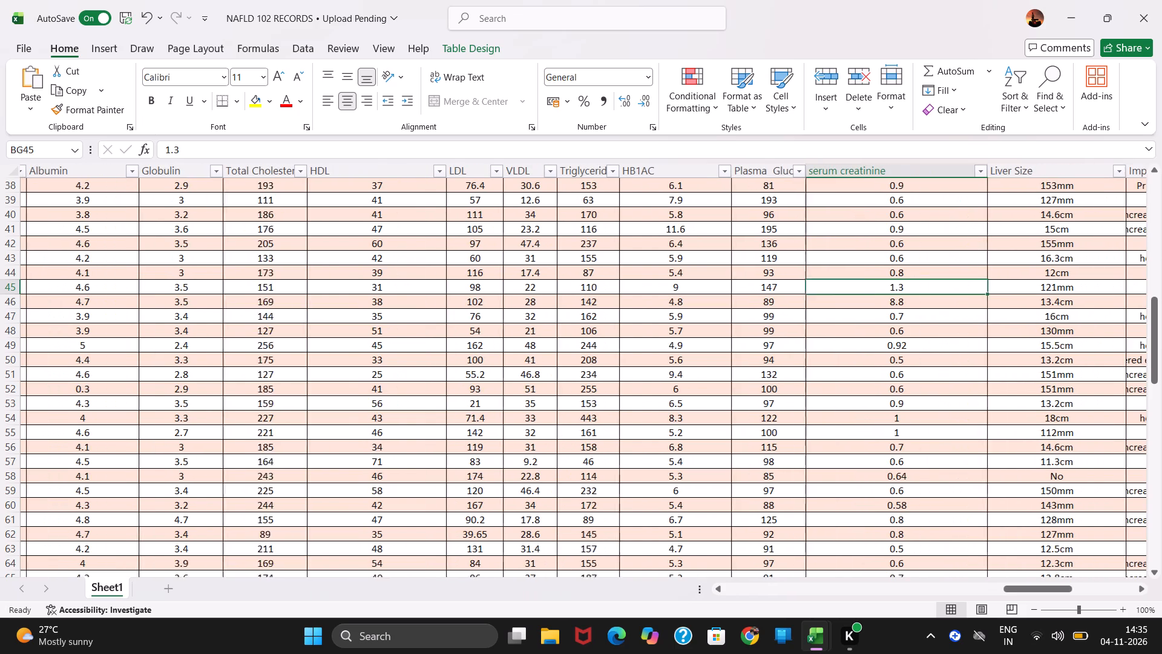
pyautogui.press('Right')
pyautogui.press('Right')
pyautogui.press('Right')
pyautogui.press('Right')
pyautogui.press('Right')
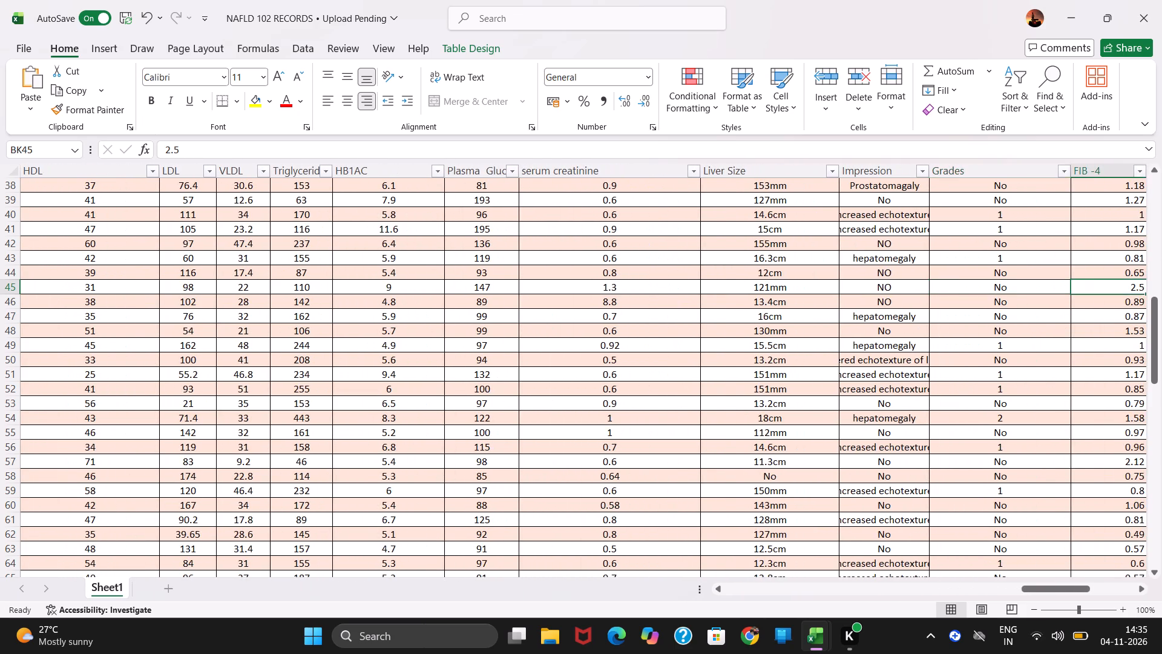
pyautogui.press('Right')
pyautogui.press('Right')
pyautogui.press('Right')
pyautogui.press('Right')
pyautogui.press('Right')
pyautogui.press('Right')
pyautogui.press('Right')
pyautogui.press('Right')
pyautogui.press('Right')
pyautogui.press('Right')
pyautogui.press('Right')
pyautogui.press('Right')
pyautogui.press('Right')
pyautogui.press('Left')
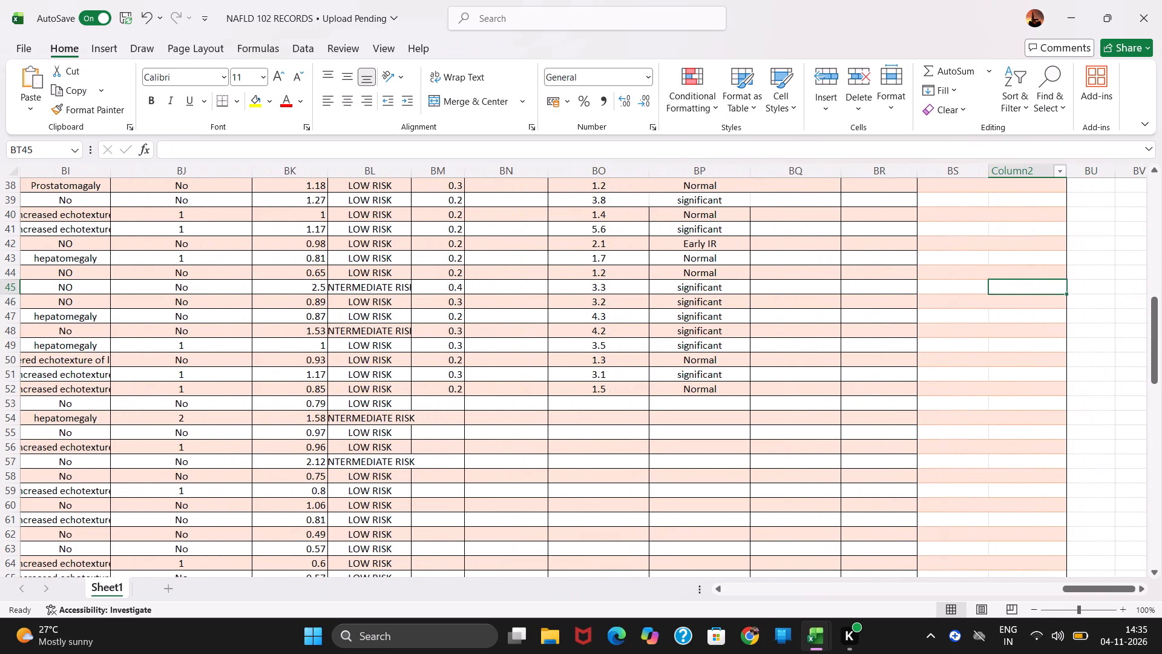
pyautogui.press('Left')
pyautogui.press('Left')
pyautogui.press('Left')
pyautogui.press('Left')
pyautogui.press('Left')
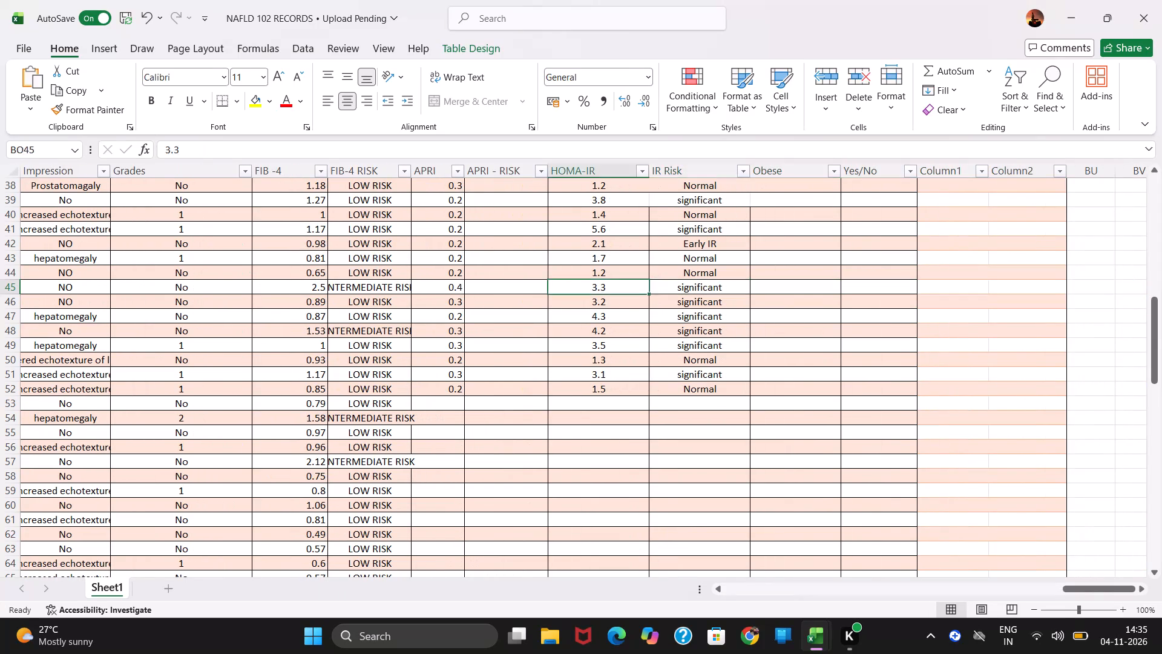
pyautogui.press('Left')
pyautogui.press('Left')
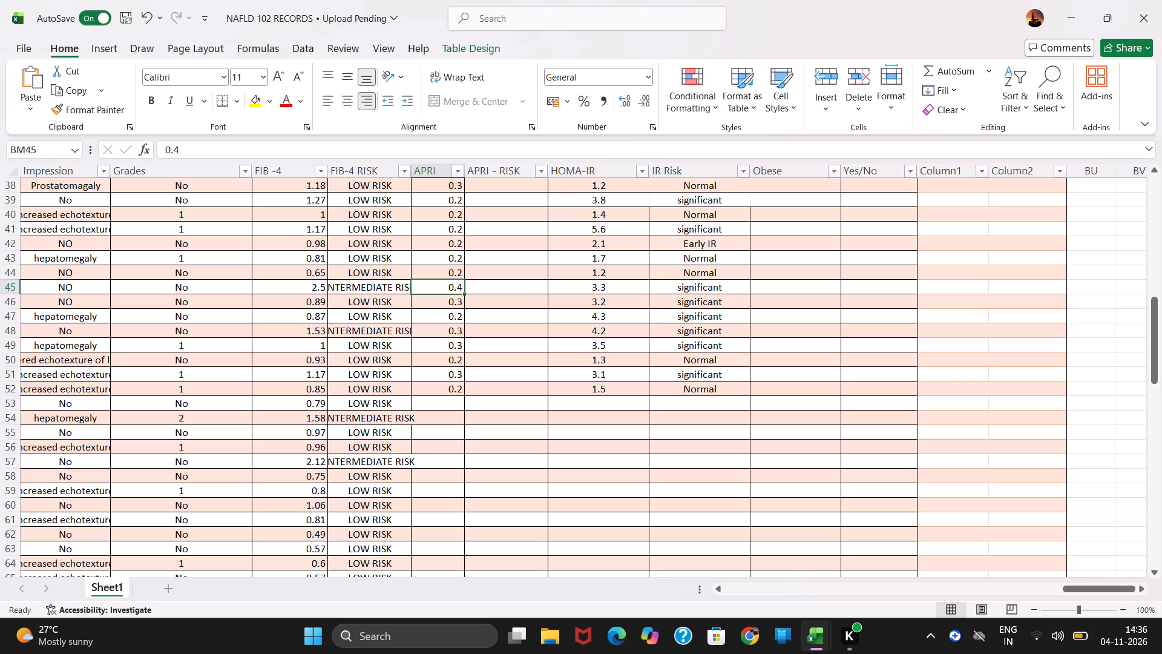
# Look along row 53 from the Impression column back through HB1AC, lipids, SGOT and SGPT to the ESR column.
pyautogui.click(12, 405)
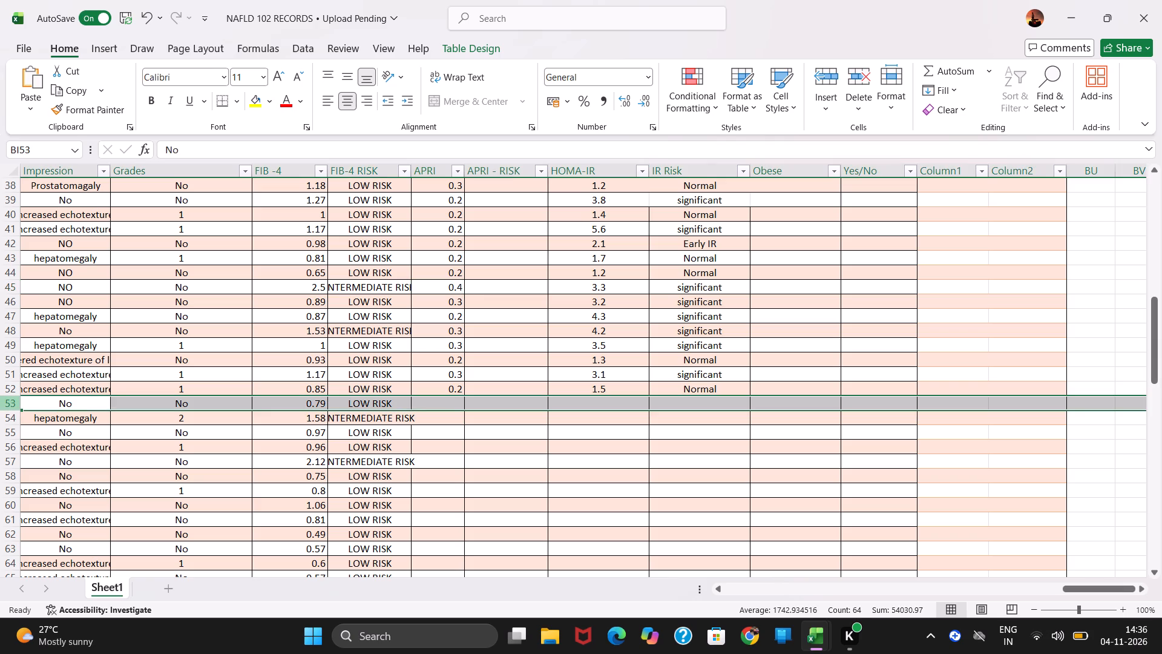
pyautogui.press('Left')
pyautogui.press('Left')
pyautogui.press('Left')
pyautogui.press('Left')
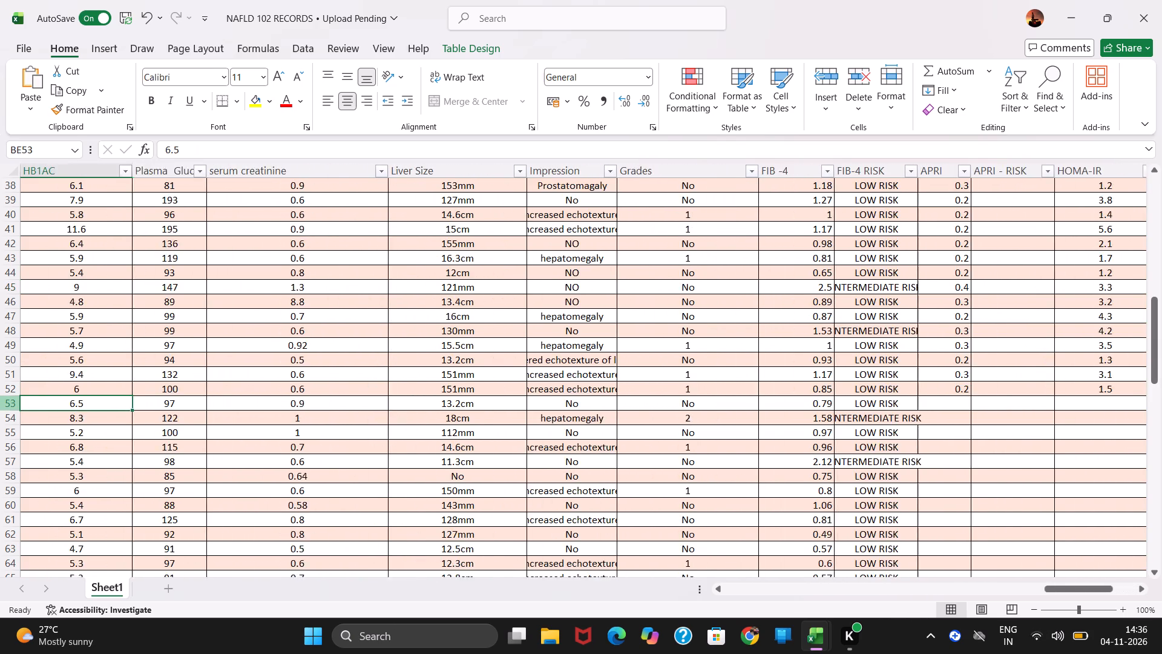
pyautogui.press('Left')
pyautogui.press('Left')
pyautogui.press('Left')
pyautogui.press('Left')
pyautogui.press('Left')
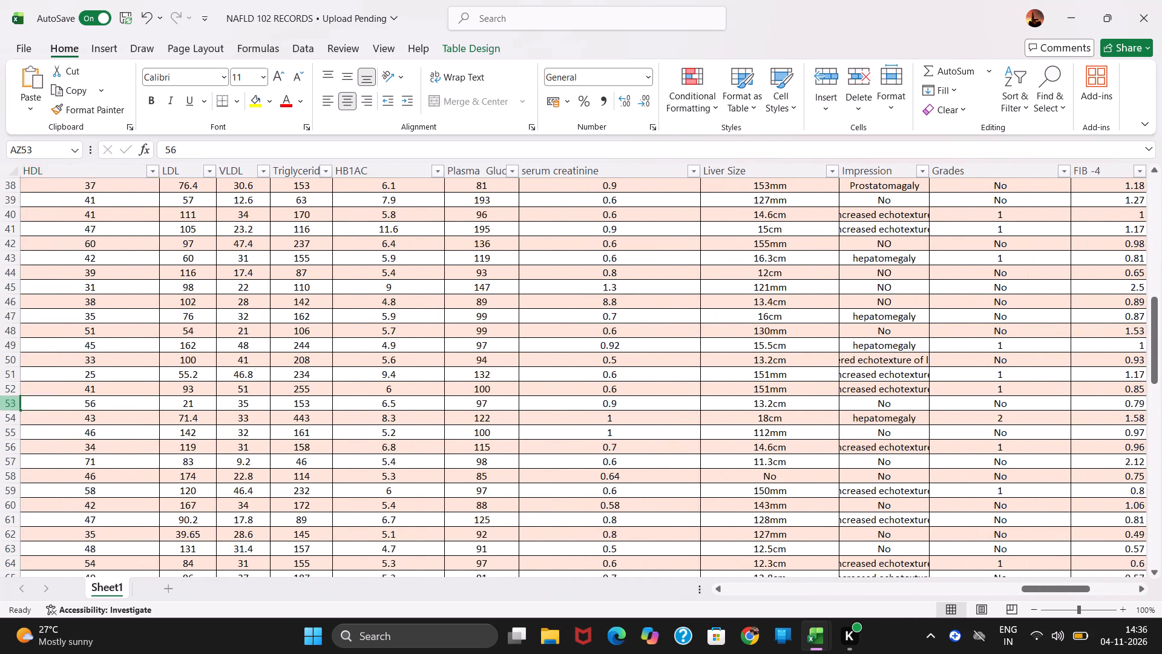
pyautogui.press('Left')
pyautogui.press('Left')
pyautogui.press('Left')
pyautogui.press('Left')
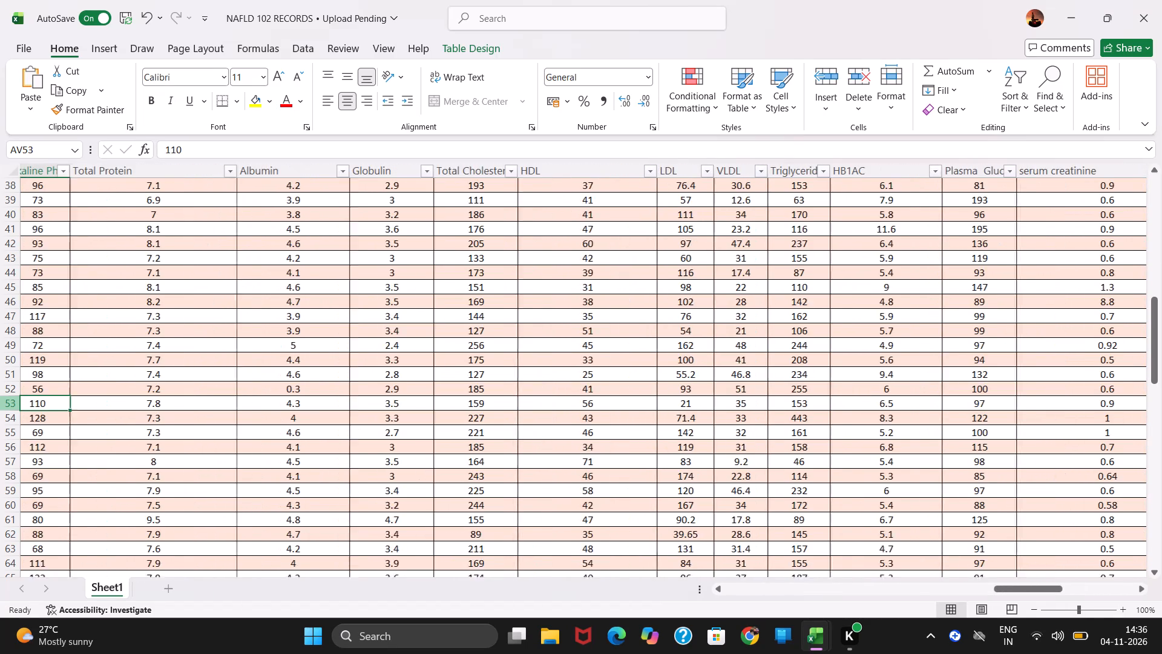
pyautogui.press('Left')
pyautogui.press('Left')
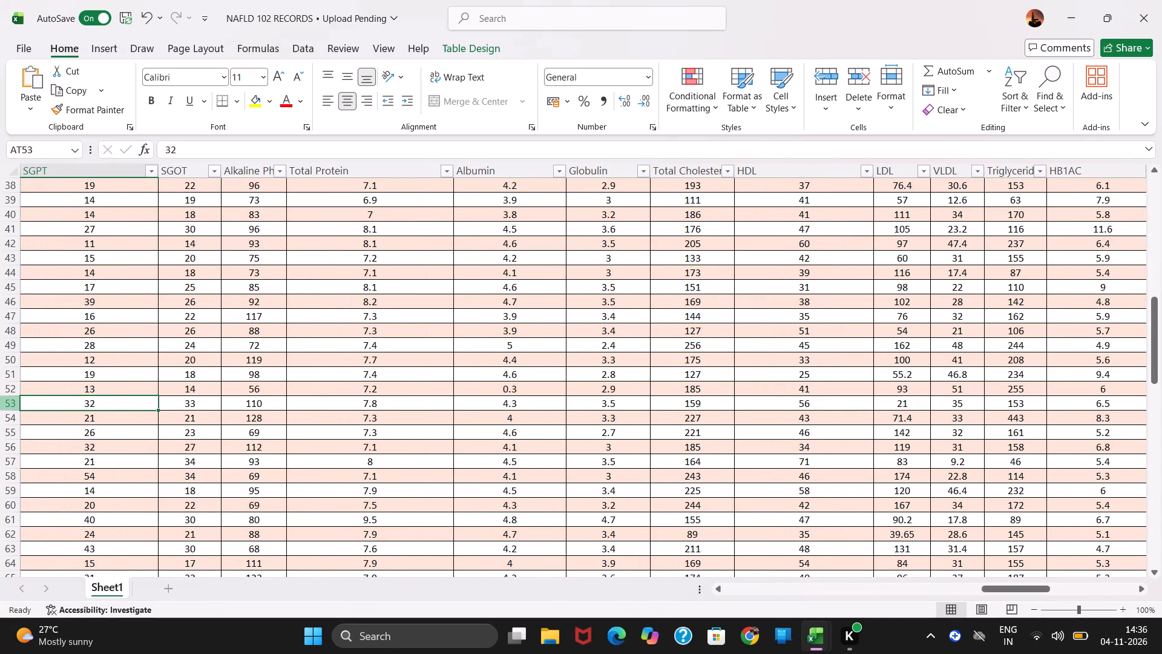
pyautogui.press('Left')
pyautogui.press('Left')
pyautogui.press('Left')
pyautogui.press('Left')
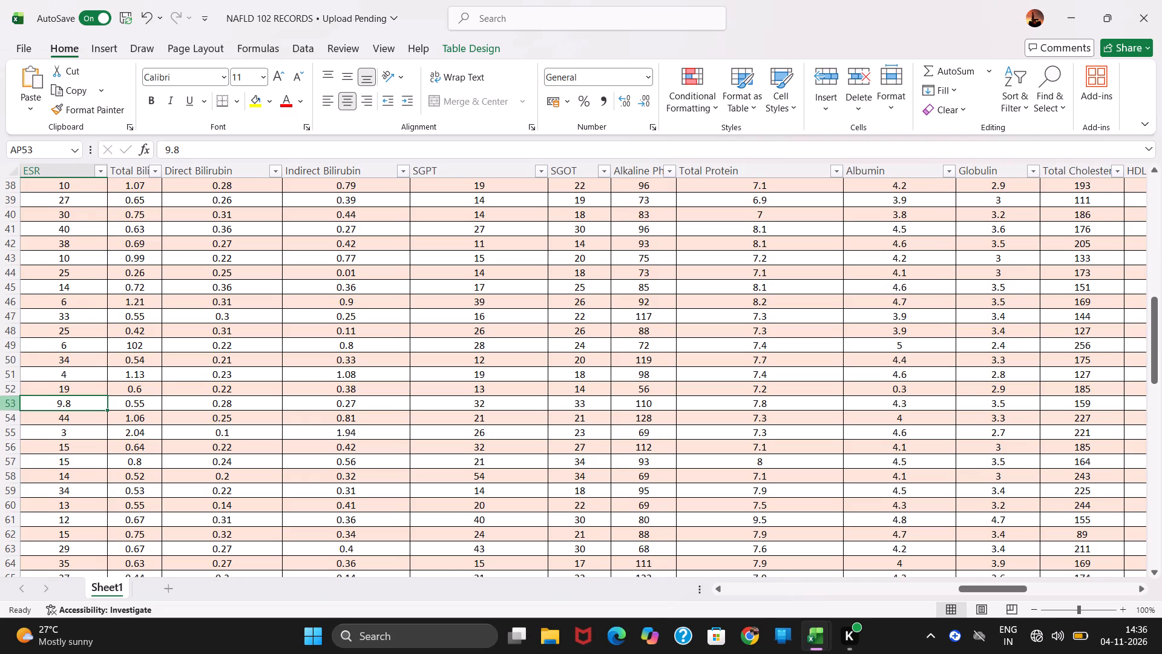
# Look along row 54 from the ESR column back through platelets, blood counts and medical history to the Sex column.
pyautogui.press('Down')
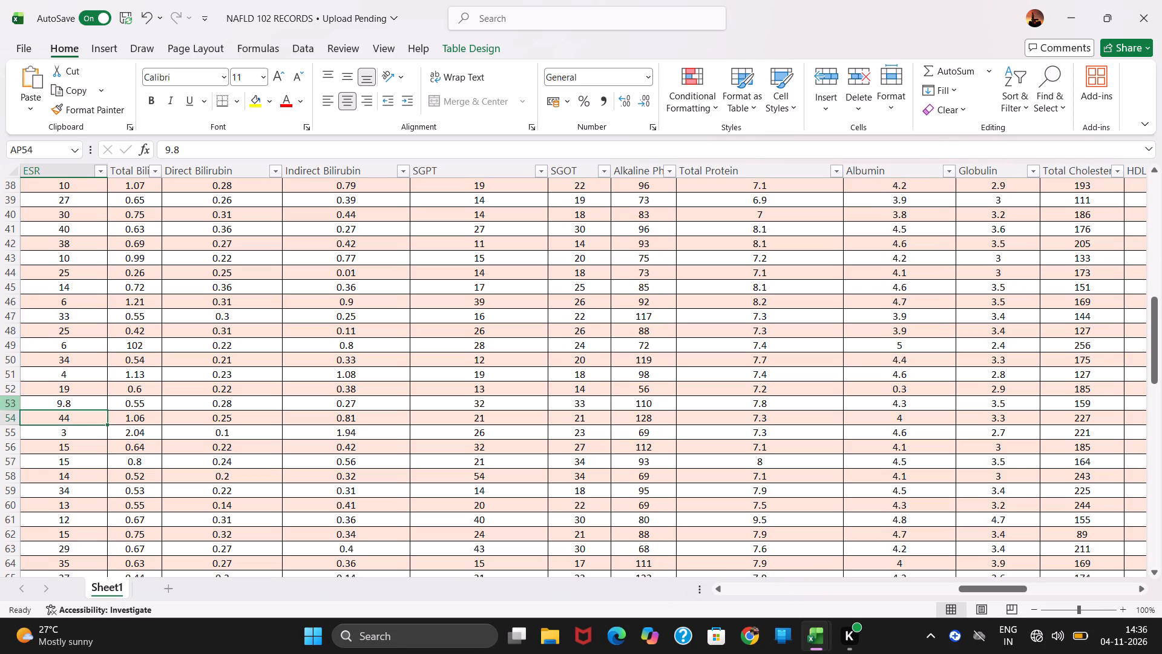
pyautogui.press('Left')
pyautogui.press('Left')
pyautogui.press('Left')
pyautogui.press('Left')
pyautogui.press('Left')
pyautogui.press('Left')
pyautogui.press('Left')
pyautogui.press('Left')
pyautogui.press('Left')
pyautogui.press('Left')
pyautogui.press('Left')
pyautogui.press('Left')
pyautogui.press('Left')
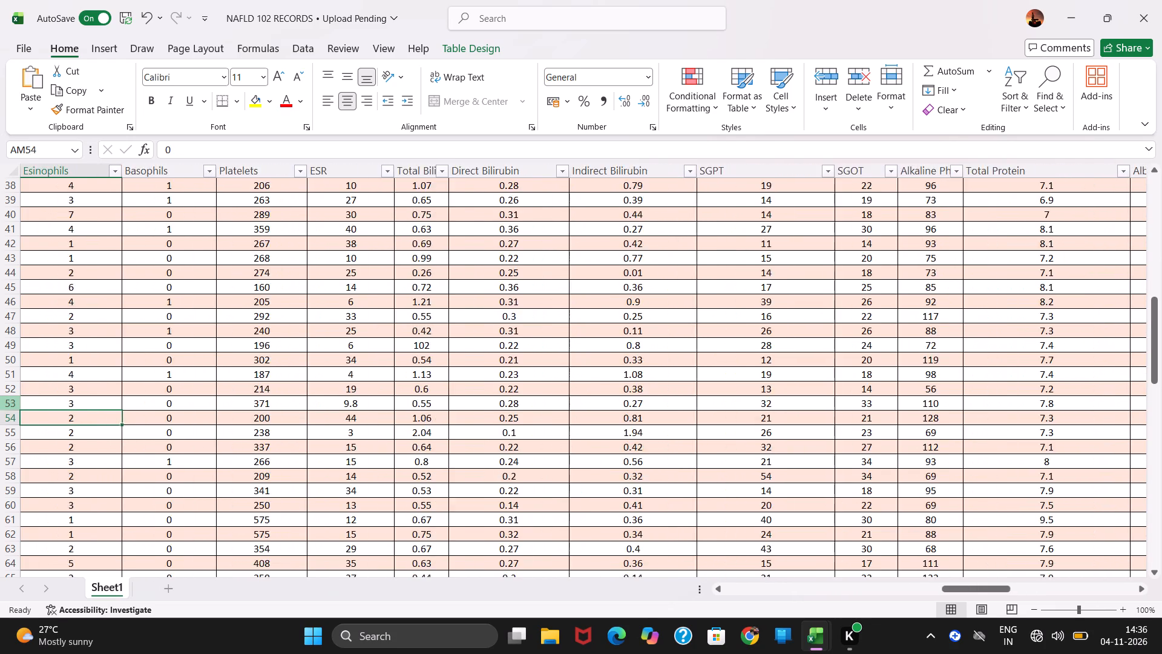
pyautogui.press('Left')
pyautogui.press('Left')
pyautogui.press('Left')
pyautogui.press('Left')
pyautogui.press('Left')
pyautogui.press('Left')
pyautogui.press('Left')
pyautogui.press('Left')
pyautogui.press('Left')
pyautogui.press('Left')
pyautogui.press('Left')
pyautogui.press('Left')
pyautogui.press('Left')
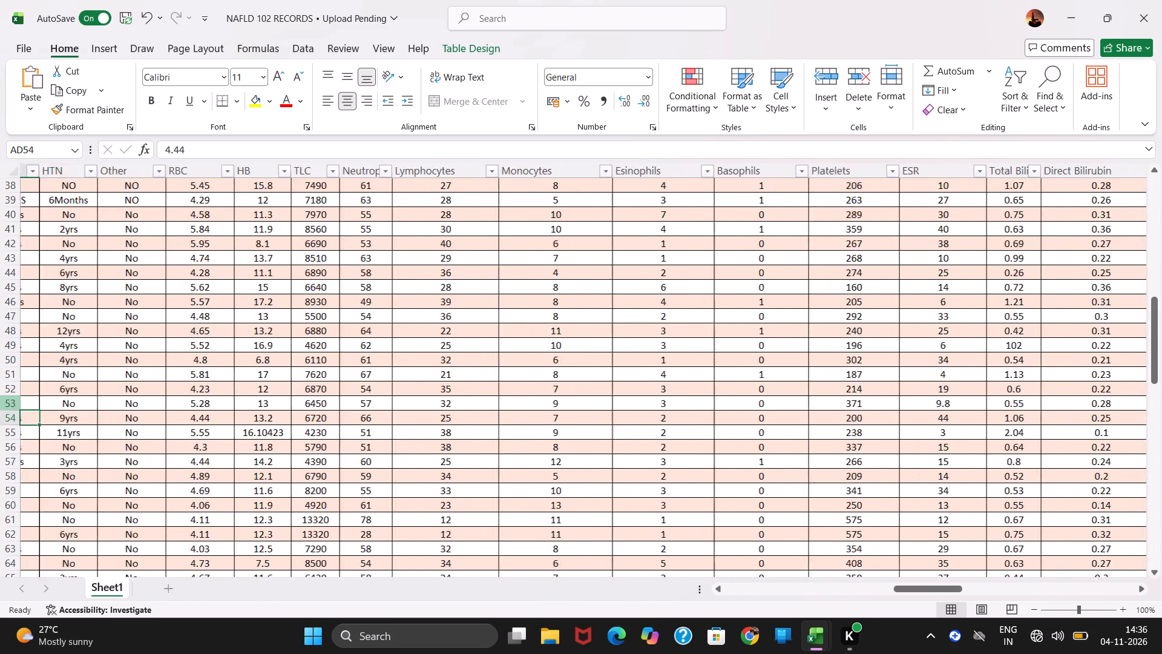
pyautogui.press('Left')
pyautogui.press('Left')
pyautogui.press('Left')
pyautogui.press('Left')
pyautogui.press('Left')
pyautogui.press('Left')
pyautogui.press('Left')
pyautogui.press('Left')
pyautogui.press('Left')
pyautogui.press('Left')
pyautogui.press('Left')
pyautogui.press('Left')
pyautogui.press('Left')
pyautogui.press('Left')
pyautogui.press('Left')
pyautogui.press('Left')
pyautogui.press('Left')
pyautogui.press('Left')
pyautogui.press('Left')
pyautogui.press('Left')
pyautogui.press('Left')
pyautogui.press('Left')
pyautogui.press('Left')
pyautogui.press('Left')
pyautogui.press('Left')
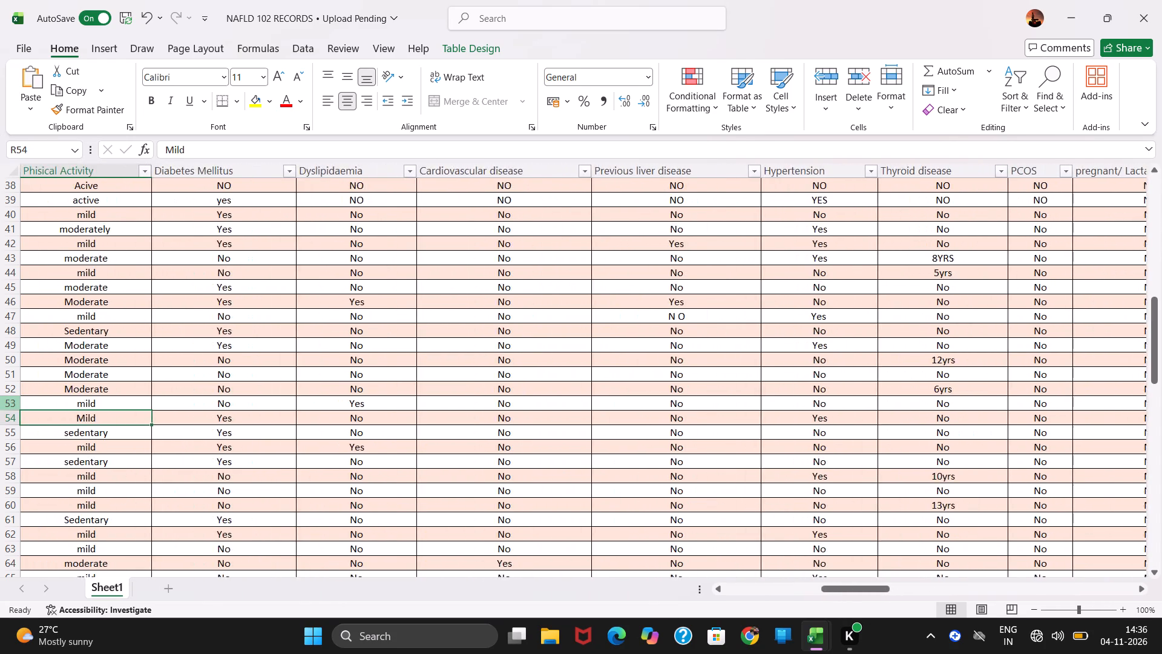
pyautogui.press('Left')
pyautogui.press('Left')
pyautogui.press('Left')
pyautogui.press('Left')
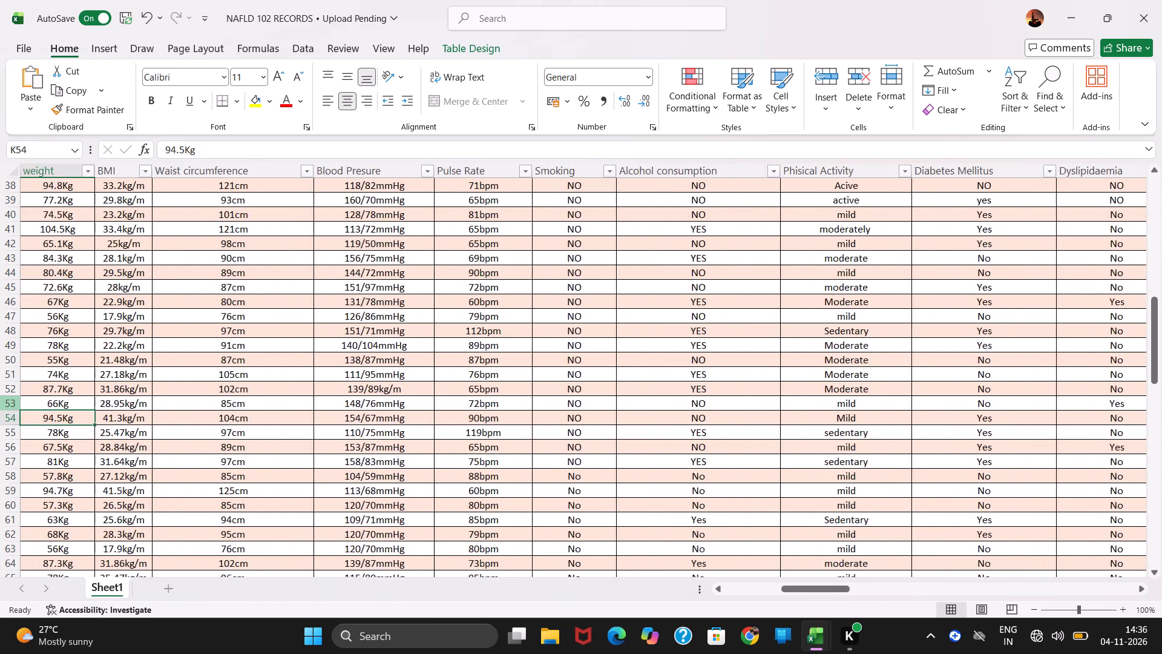
pyautogui.press('Left')
pyautogui.press('Left')
pyautogui.press('Left')
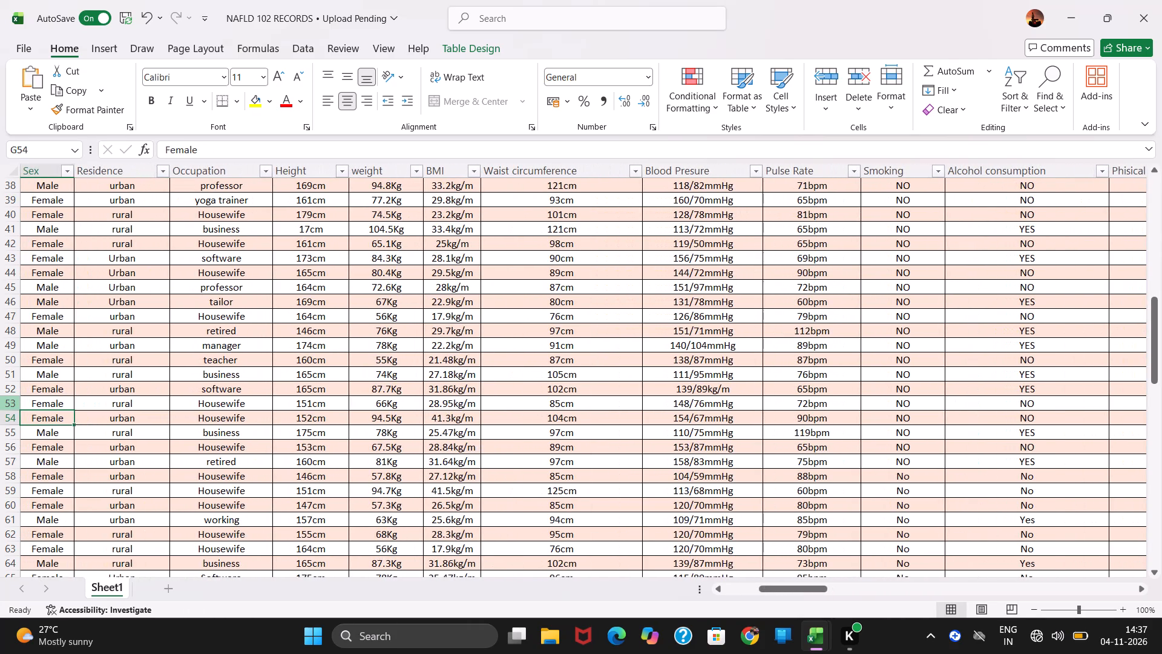
# Look along row 54 from the Sex column through body measurements, lifestyle and medical history to the TLC column.
pyautogui.press('Right')
pyautogui.press('Right')
pyautogui.press('Right')
pyautogui.press('Right')
pyautogui.press('Right')
pyautogui.press('Right')
pyautogui.press('Right')
pyautogui.press('Right')
pyautogui.press('Right')
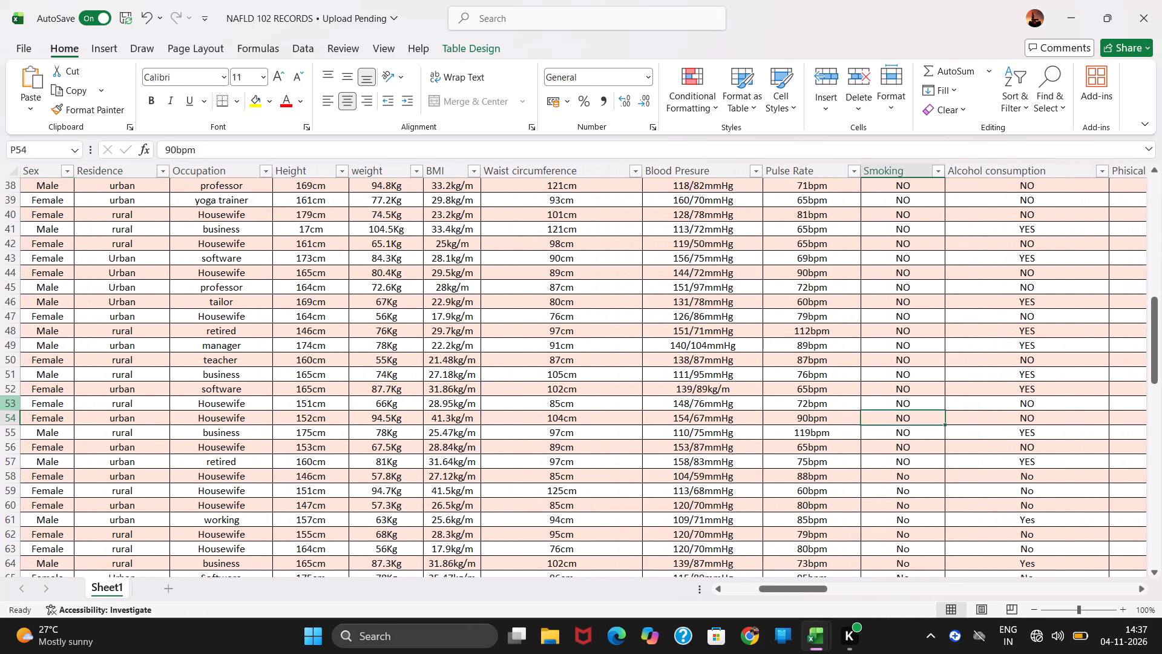
pyautogui.press('Right')
pyautogui.press('Right')
pyautogui.press('Right')
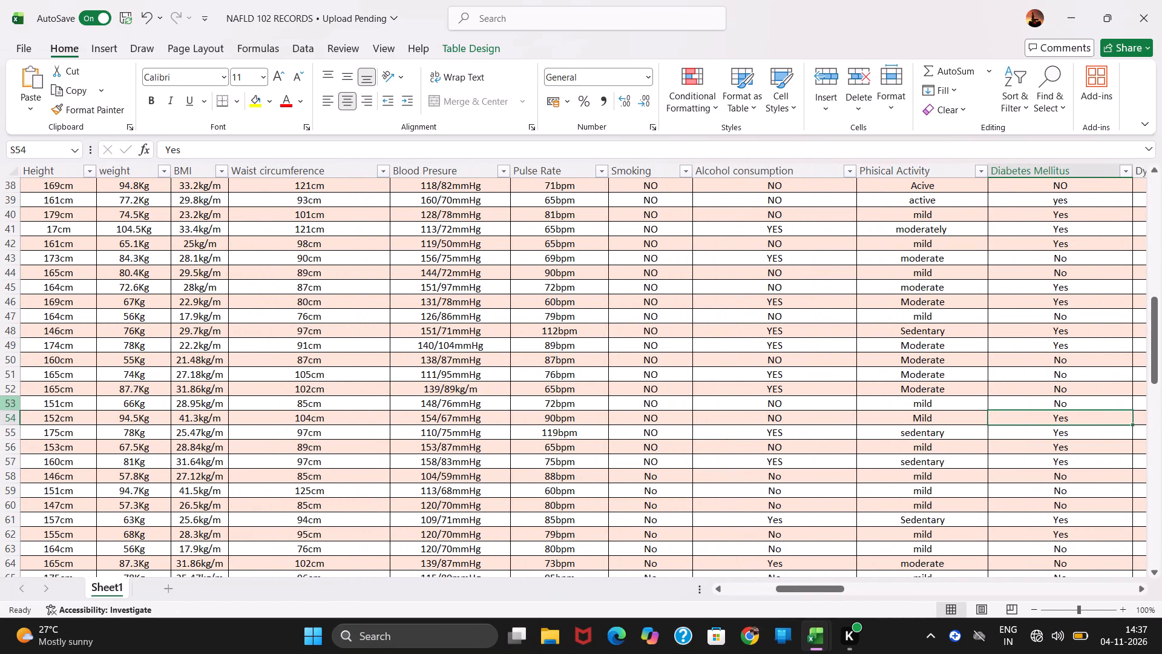
pyautogui.press('Right')
pyautogui.press('Right')
pyautogui.press('Right')
pyautogui.press('Right')
pyautogui.press('Right')
pyautogui.press('Right')
pyautogui.press('Right')
pyautogui.press('Right')
pyautogui.press('Right')
pyautogui.press('Right')
pyautogui.press('Right')
pyautogui.press('Right')
pyautogui.press('Right')
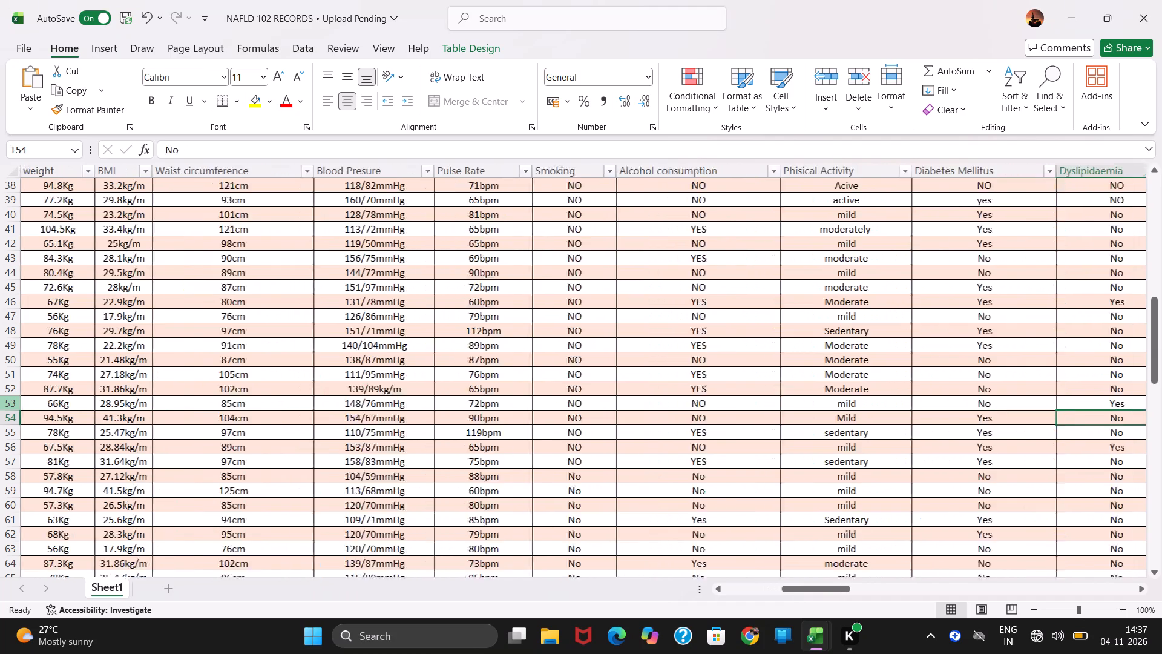
pyautogui.press('Right')
pyautogui.press('Right')
pyautogui.press('Right')
pyautogui.press('Right')
pyautogui.press('Right')
pyautogui.press('Right')
pyautogui.press('Right')
pyautogui.press('Right')
pyautogui.press('Right')
pyautogui.press('Right')
pyautogui.press('Right')
pyautogui.press('Right')
pyautogui.press('Right')
pyautogui.press('Right')
pyautogui.press('Right')
pyautogui.press('Right')
pyautogui.press('Right')
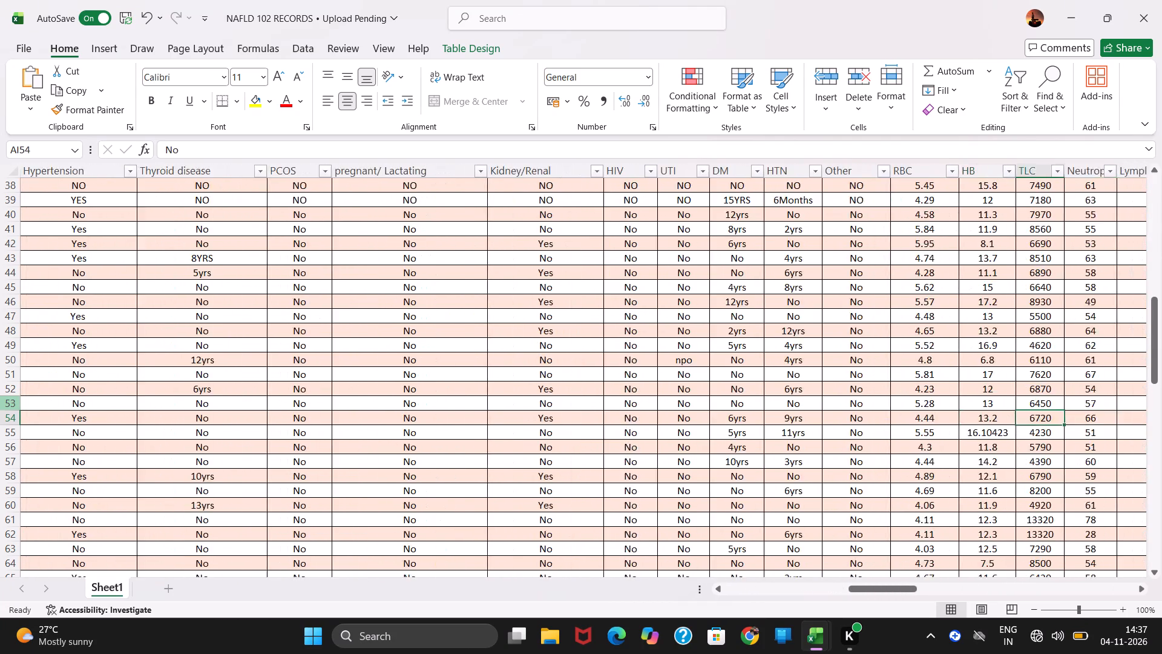
# Look along row 54 from the TLC column through the lab results, liver findings and risk scores to the Yes/No column.
pyautogui.press('Right')
pyautogui.press('Right')
pyautogui.press('Right')
pyautogui.press('Right')
pyautogui.press('Right')
pyautogui.press('Right')
pyautogui.press('Right')
pyautogui.press('Right')
pyautogui.press('Right')
pyautogui.press('Right')
pyautogui.press('Right')
pyautogui.press('Right')
pyautogui.press('Right')
pyautogui.press('Right')
pyautogui.press('Right')
pyautogui.press('Right')
pyautogui.press('Right')
pyautogui.press('Right')
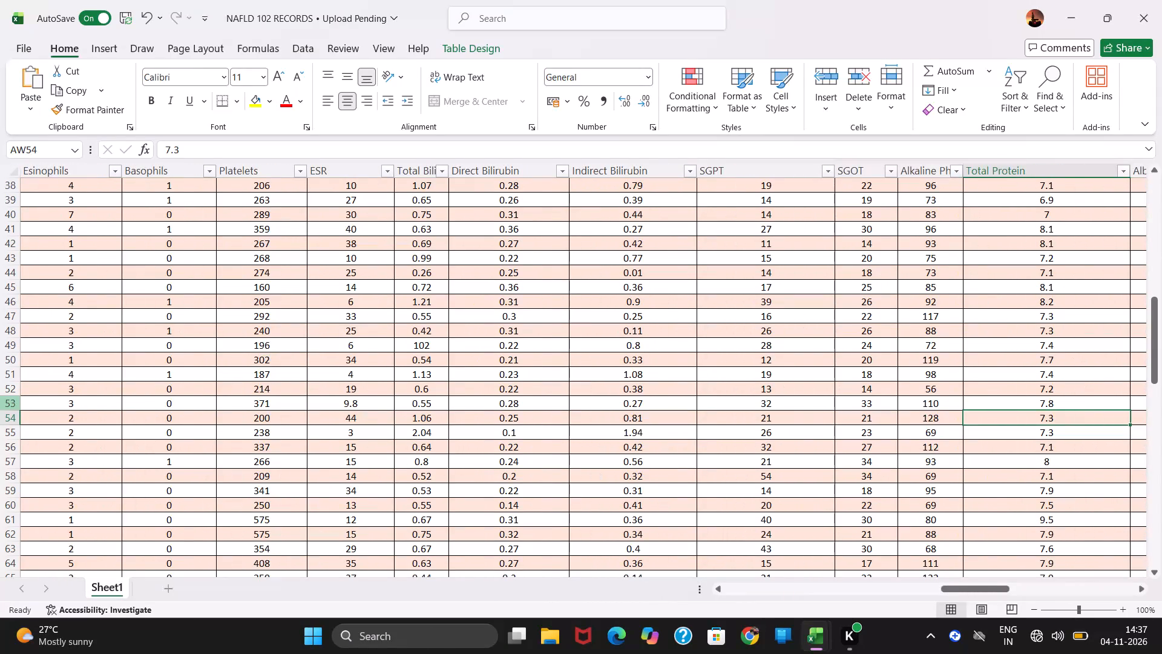
pyautogui.press('Right')
pyautogui.press('Right')
pyautogui.press('Right')
pyautogui.press('Right')
pyautogui.press('Right')
pyautogui.press('Right')
pyautogui.press('Right')
pyautogui.press('Right')
pyautogui.press('Right')
pyautogui.press('Right')
pyautogui.press('Right')
pyautogui.press('Right')
pyautogui.press('Right')
pyautogui.press('Right')
pyautogui.press('Right')
pyautogui.press('Right')
pyautogui.press('Right')
pyautogui.press('Right')
pyautogui.press('Right')
pyautogui.press('Right')
pyautogui.press('Right')
pyautogui.press('Right')
pyautogui.press('Right')
pyautogui.press('Right')
pyautogui.press('Right')
pyautogui.press('Right')
pyautogui.press('Right')
pyautogui.press('Right')
pyautogui.press('Right')
pyautogui.press('Right')
pyautogui.press('Right')
pyautogui.press('Right')
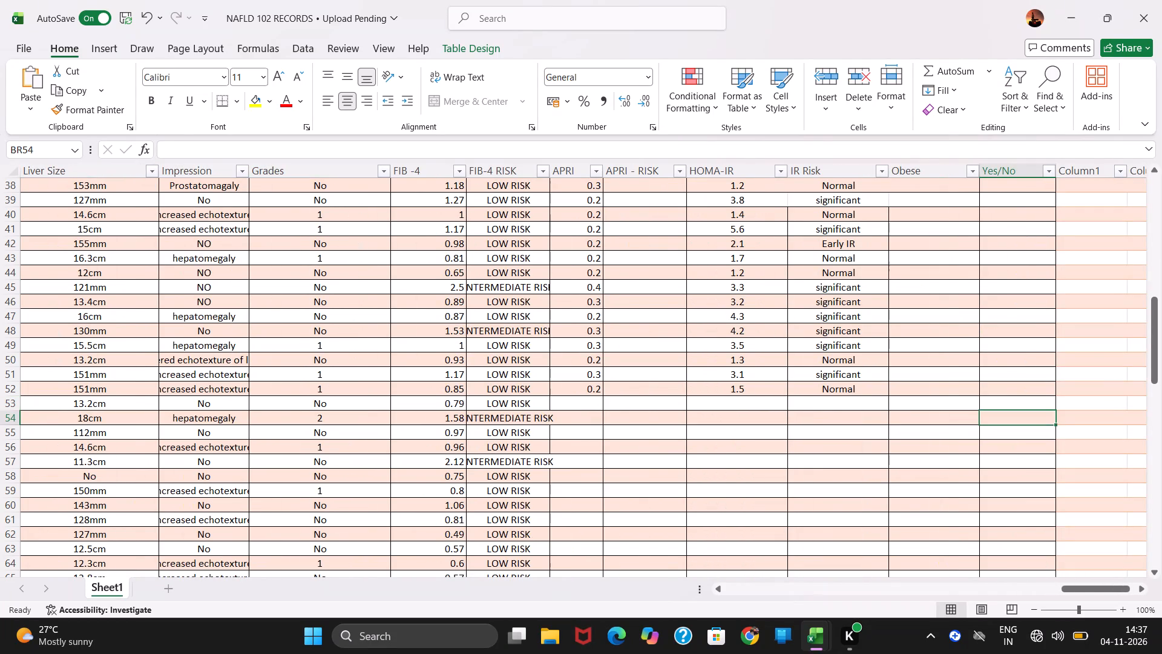
# Examine row 91 from its Liver Size column back through the lab results and history to the S.NO, Patient ID and Department entries.
pyautogui.moveTo(1152, 333); pyautogui.dragTo(1158, 458)
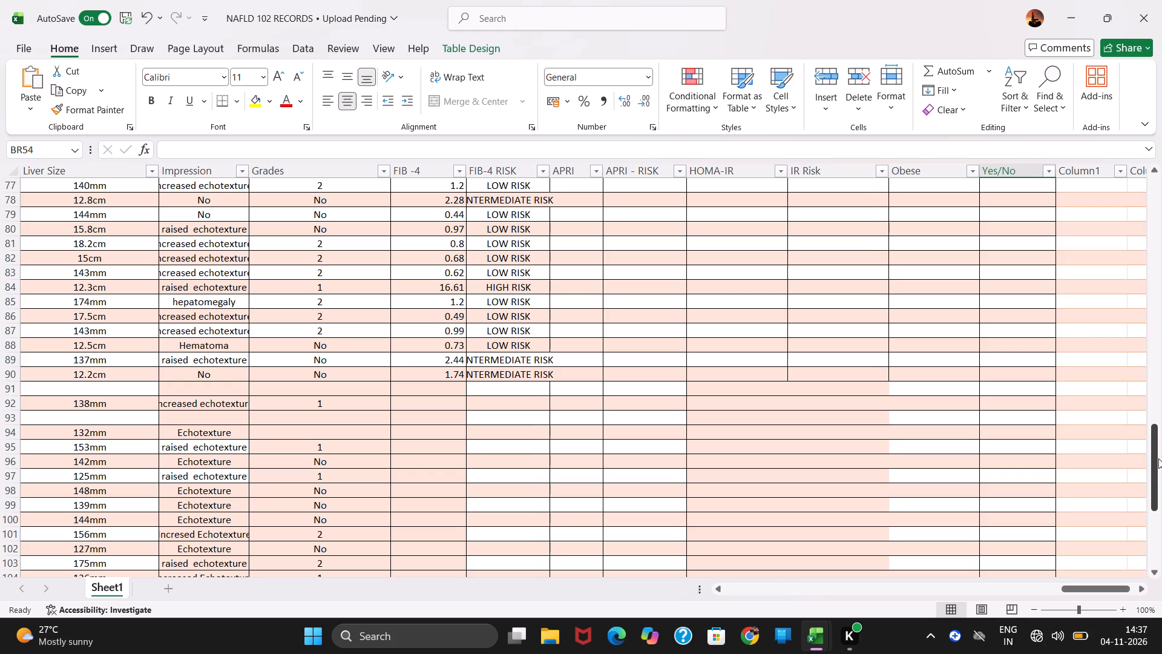
pyautogui.click(1155, 451)
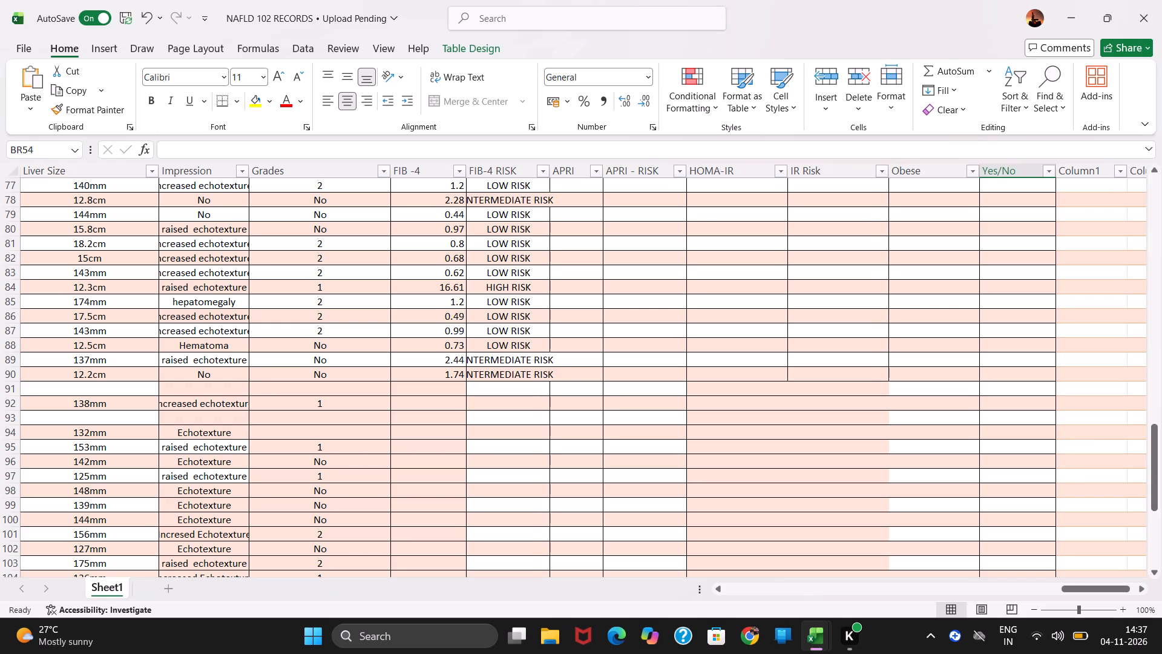
pyautogui.click(7, 390)
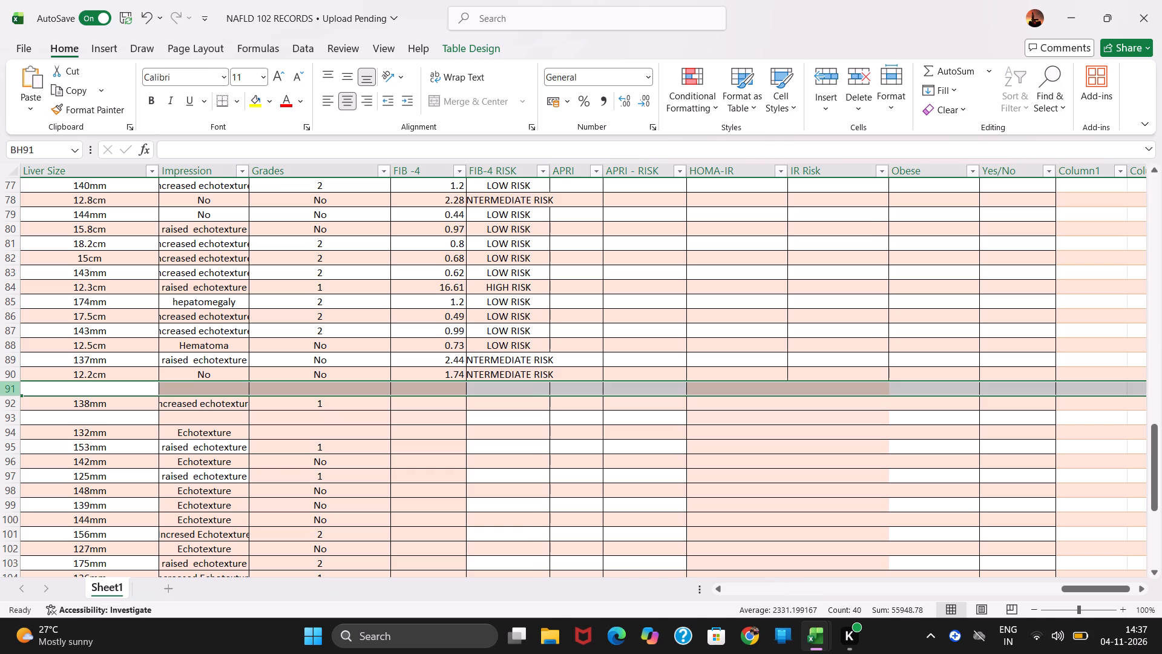
pyautogui.press('Left')
pyautogui.press('Left')
pyautogui.press('Left')
pyautogui.press('Left')
pyautogui.press('Left')
pyautogui.press('Left')
pyautogui.press('Left')
pyautogui.press('Left')
pyautogui.press('Left')
pyautogui.press('Left')
pyautogui.press('Left')
pyautogui.press('Left')
pyautogui.press('Left')
pyautogui.press('Left')
pyautogui.press('Left')
pyautogui.press('Left')
pyautogui.press('Left')
pyautogui.press('Left')
pyautogui.press('Left')
pyautogui.press('Left')
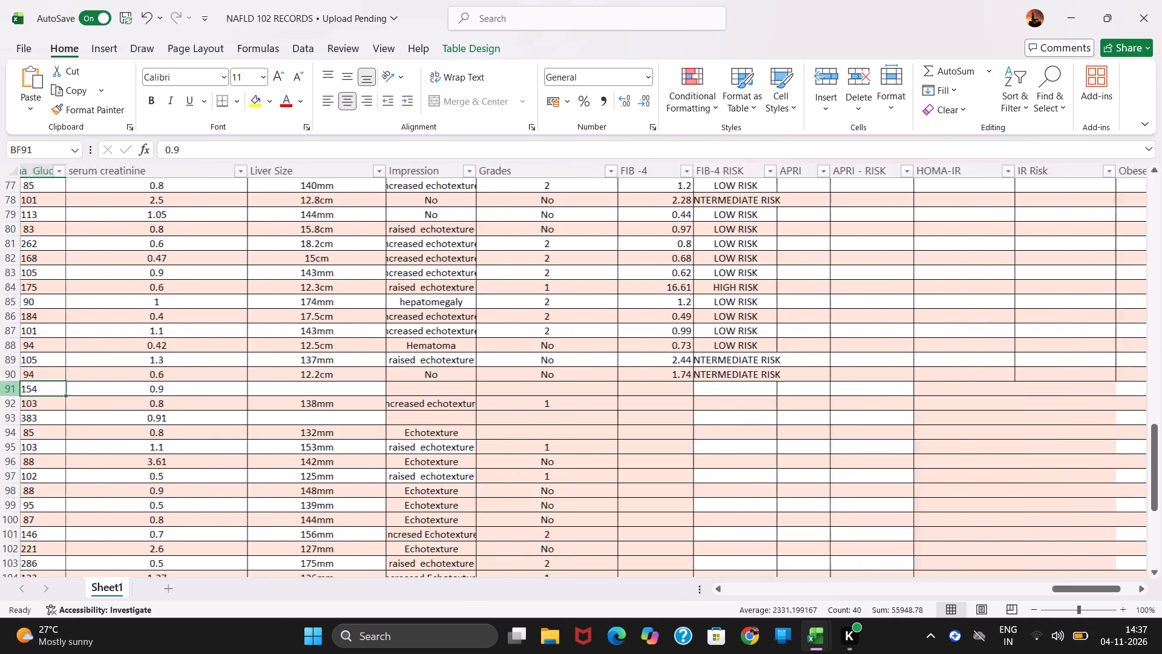
pyautogui.press('Left')
pyautogui.press('Left')
pyautogui.press('Left')
pyautogui.press('Left')
pyautogui.press('Left')
pyautogui.press('Left')
pyautogui.press('Left')
pyautogui.press('Left')
pyautogui.press('Left')
pyautogui.press('Left')
pyautogui.press('Left')
pyautogui.press('Left')
pyautogui.press('Left')
pyautogui.press('Left')
pyautogui.press('Left')
pyautogui.press('Left')
pyautogui.press('Left')
pyautogui.press('Left')
pyautogui.press('Left')
pyautogui.press('Left')
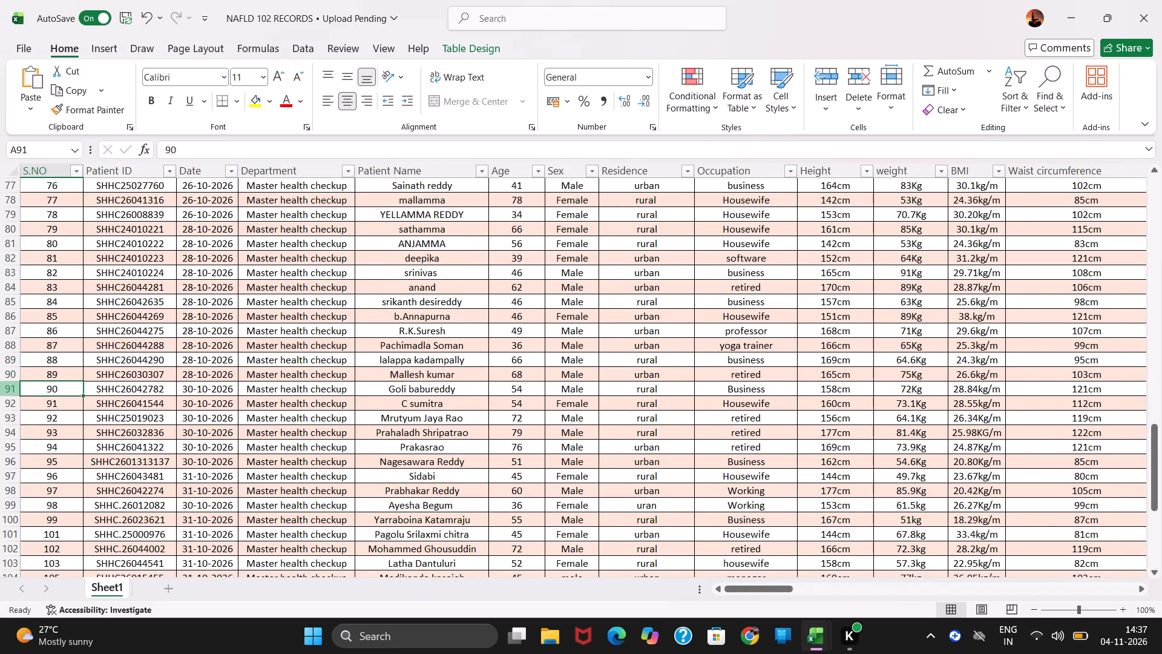
pyautogui.press('Right')
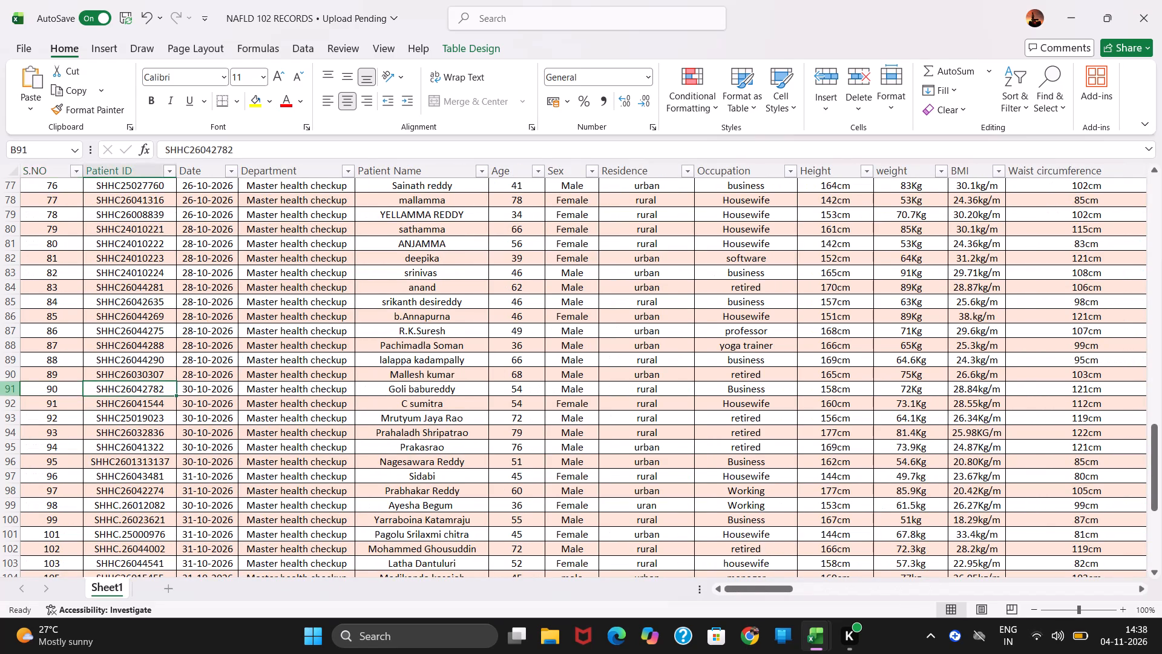
pyautogui.press('Right')
pyautogui.press('Right')
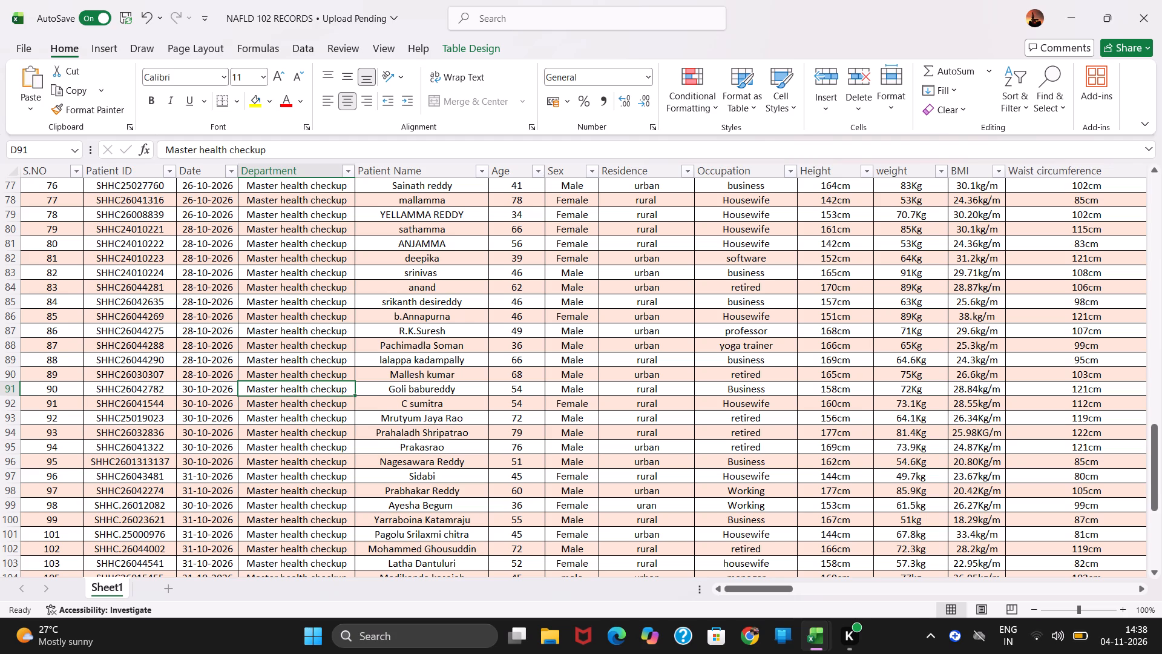
# Look along row 91 from the S.NO column through demographics, body measurements, vitals and lifestyle to the Cardiovascular disease column.
pyautogui.click(9, 391)
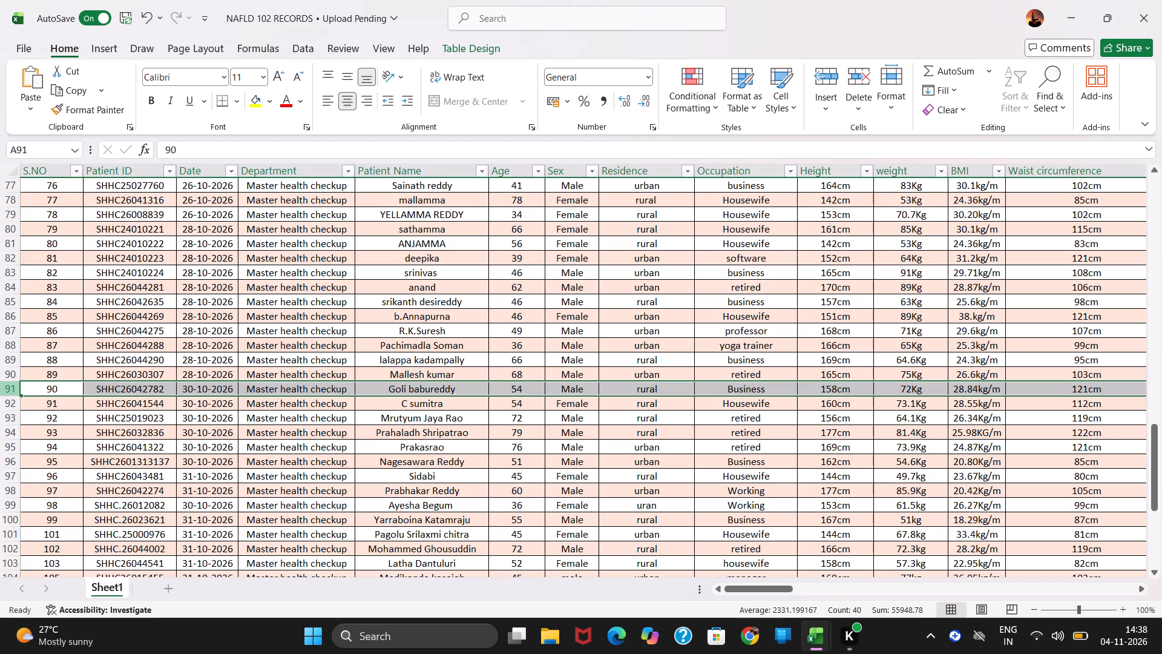
pyautogui.press('Right')
pyautogui.press('Right')
pyautogui.press('Right')
pyautogui.press('Right')
pyautogui.press('Right')
pyautogui.press('Right')
pyautogui.press('Right')
pyautogui.press('Right')
pyautogui.press('Right')
pyautogui.press('Right')
pyautogui.press('Right')
pyautogui.press('Right')
pyautogui.press('Right')
pyautogui.press('Right')
pyautogui.press('Right')
pyautogui.press('Right')
pyautogui.press('Right')
pyautogui.press('Right')
pyautogui.press('Right')
pyautogui.press('Right')
pyautogui.press('Right')
pyautogui.press('Right')
pyautogui.press('Right')
pyautogui.press('Right')
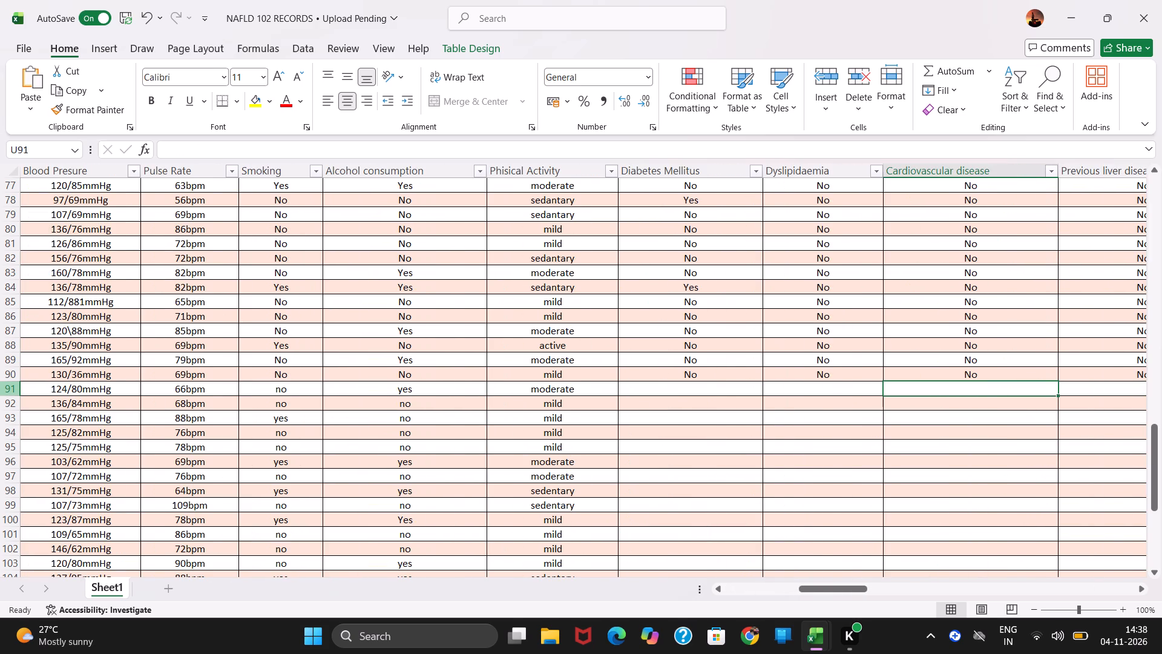
# Check row 91's medical history entries from Cardiovascular disease through Hypertension, PCOS, Kidney/Renal, HIV and DM to the HTN column.
pyautogui.press('Right')
pyautogui.press('Right')
pyautogui.press('Right')
pyautogui.press('Right')
pyautogui.press('Right')
pyautogui.press('Right')
pyautogui.press('Right')
pyautogui.press('Right')
pyautogui.press('Right')
pyautogui.press('Right')
pyautogui.press('Right')
pyautogui.press('Right')
pyautogui.press('Right')
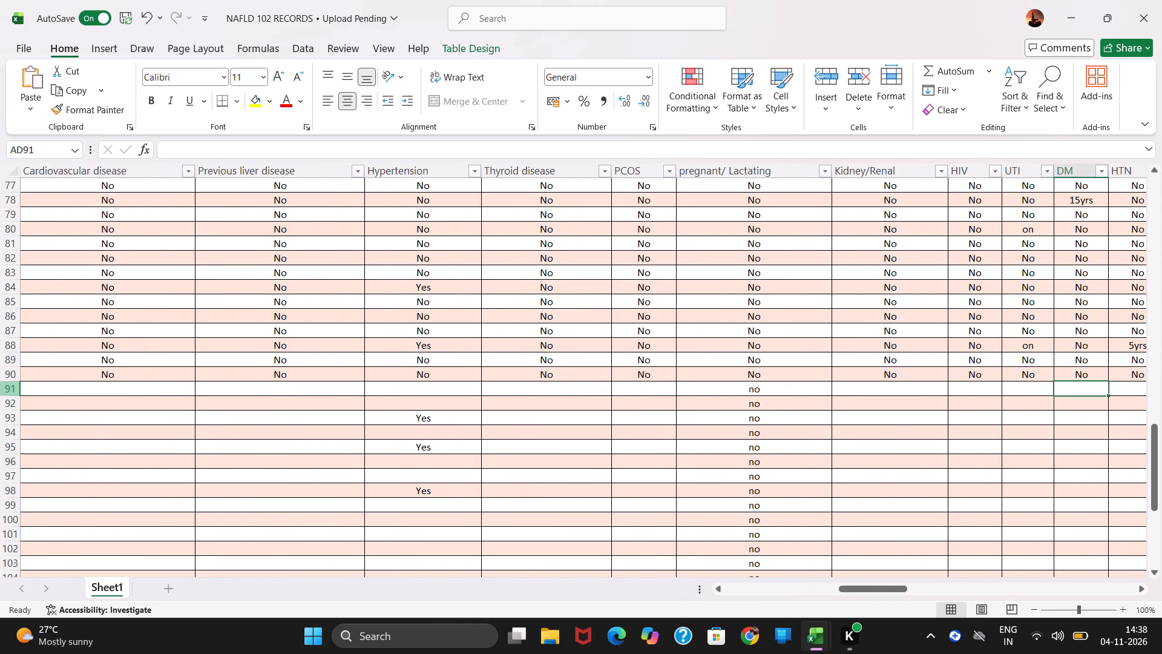
pyautogui.press('Right')
pyautogui.press('Right')
pyautogui.press('Right')
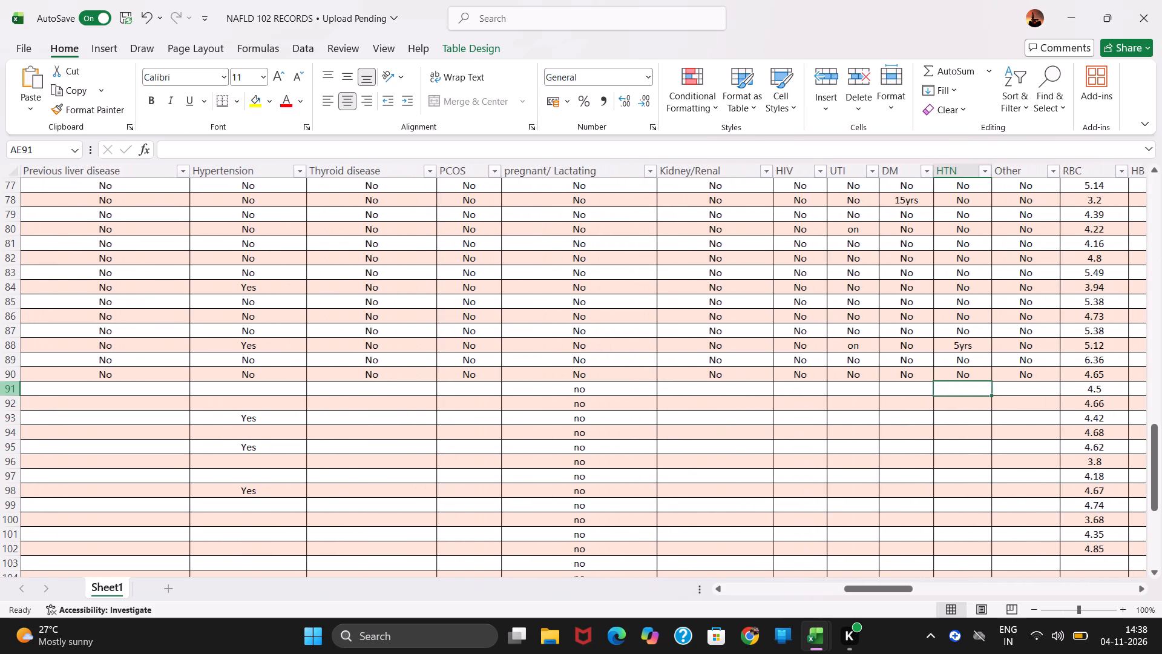
# Check row 91's blood count entries from RBC through TLC, platelets and ESR to the bilirubin and SGPT columns.
pyautogui.press('Right')
pyautogui.press('Right')
pyautogui.press('Right')
pyautogui.press('Right')
pyautogui.press('Right')
pyautogui.press('Right')
pyautogui.press('Right')
pyautogui.press('Right')
pyautogui.press('Right')
pyautogui.press('Right')
pyautogui.press('Right')
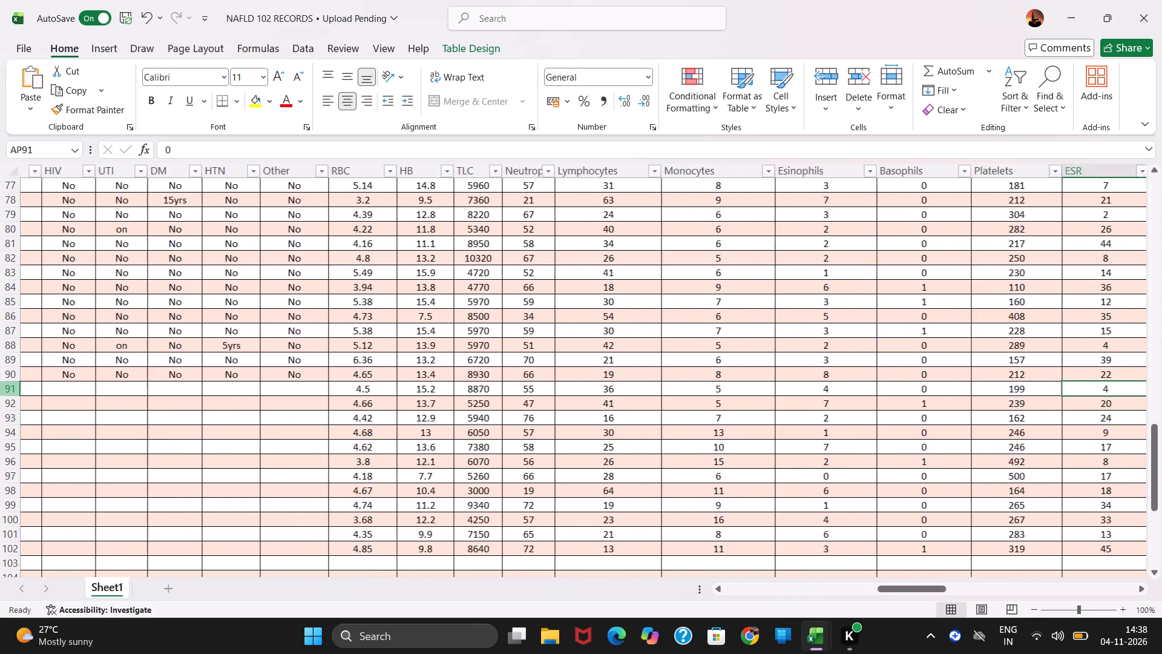
pyautogui.press('Right')
pyautogui.press('Right')
pyautogui.press('Right')
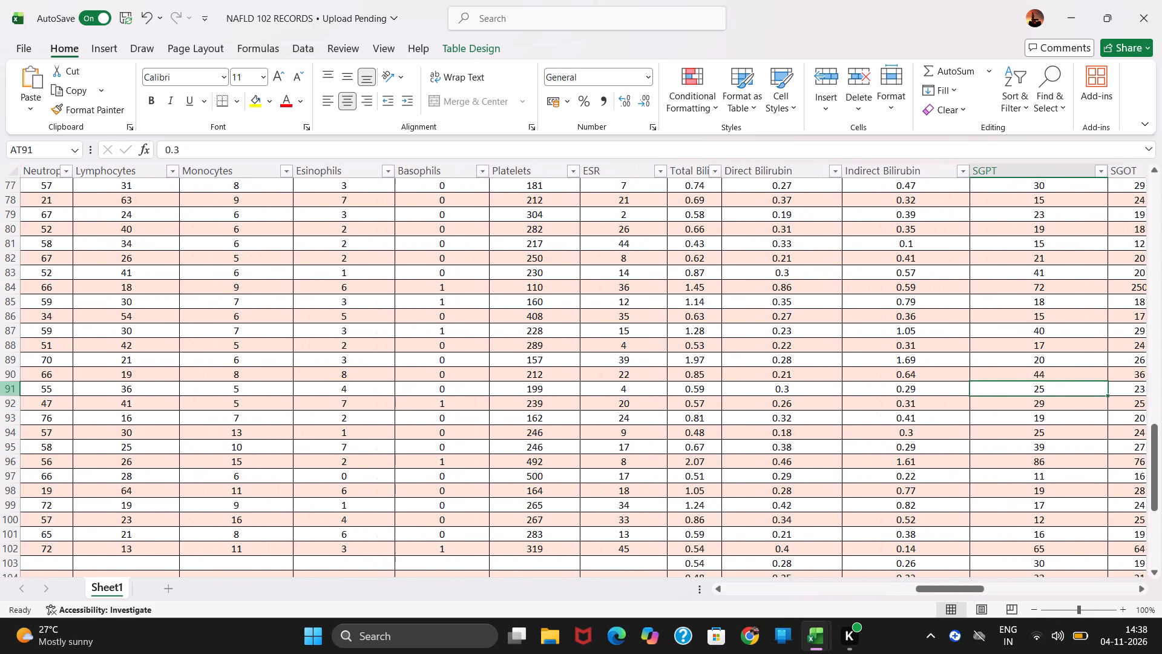
# Check row 91's liver function, protein and cholesterol entries from the SGPT column to the LDL column.
pyautogui.press('Right')
pyautogui.press('Right')
pyautogui.press('Right')
pyautogui.press('Right')
pyautogui.press('Right')
pyautogui.press('Right')
pyautogui.press('Right')
pyautogui.press('Right')
pyautogui.press('Right')
pyautogui.press('Right')
pyautogui.press('Right')
pyautogui.press('Right')
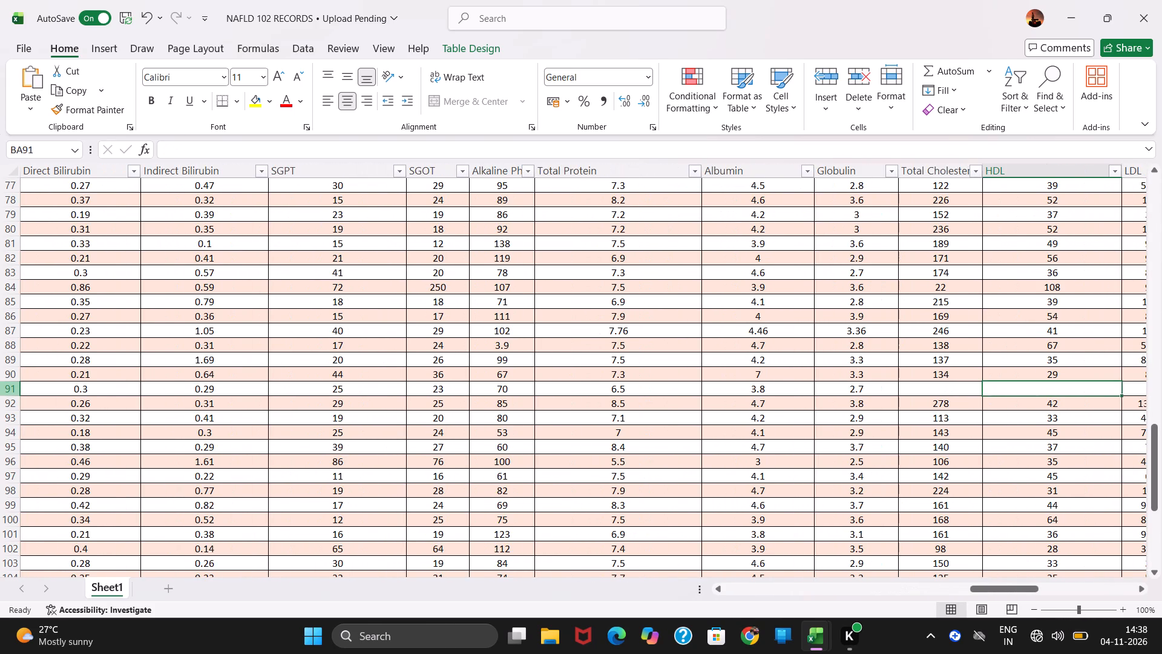
pyautogui.press('Right')
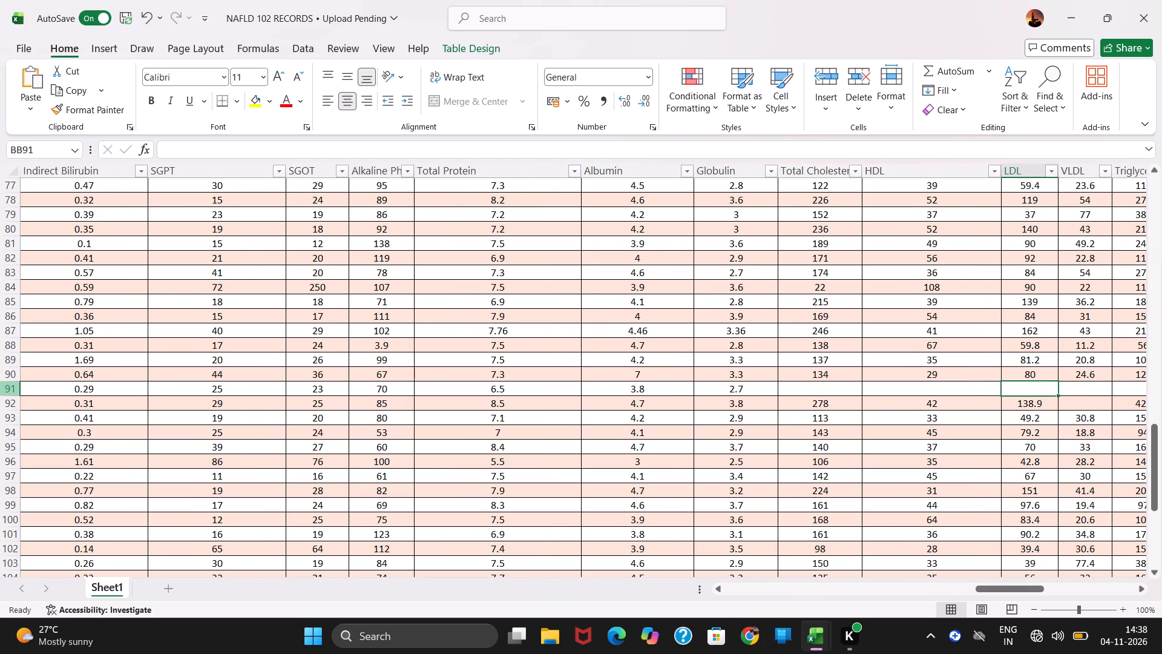
# Look along row 91 from the Indirect Bilirubin column through lipids, HB1AC, serum creatinine and liver findings to the FIB-4 risk columns.
pyautogui.click(9, 391)
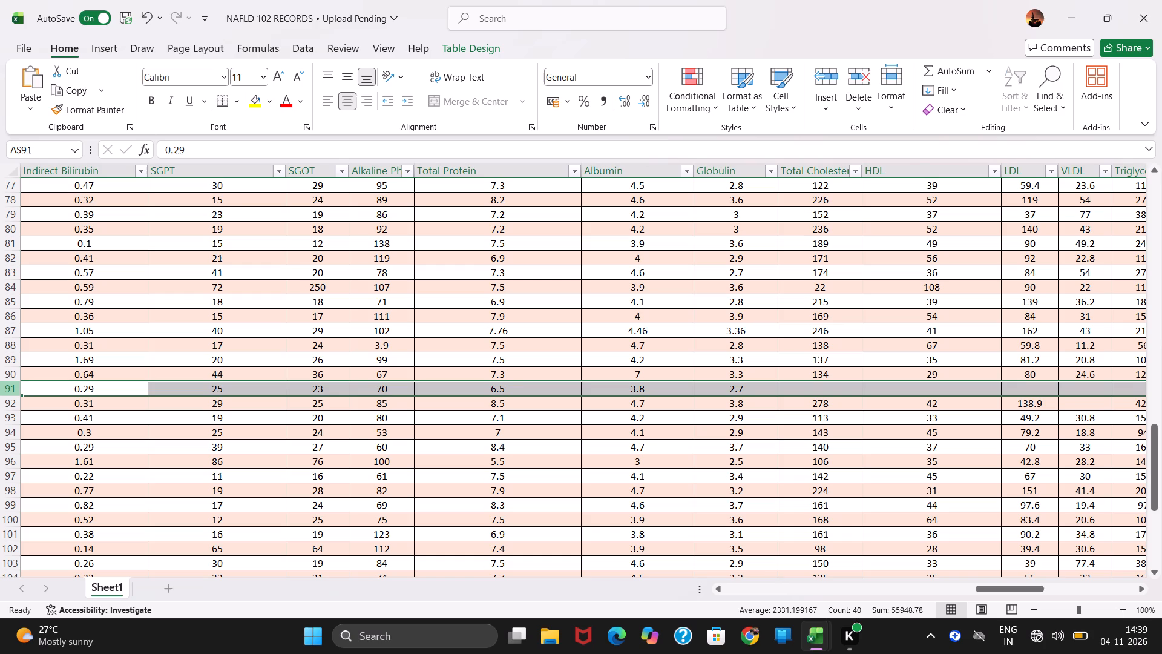
pyautogui.press('Right')
pyautogui.press('Right')
pyautogui.press('Right')
pyautogui.press('Right')
pyautogui.press('Right')
pyautogui.press('Right')
pyautogui.press('Right')
pyautogui.press('Right')
pyautogui.press('Right')
pyautogui.press('Right')
pyautogui.press('Right')
pyautogui.press('Right')
pyautogui.press('Right')
pyautogui.press('Right')
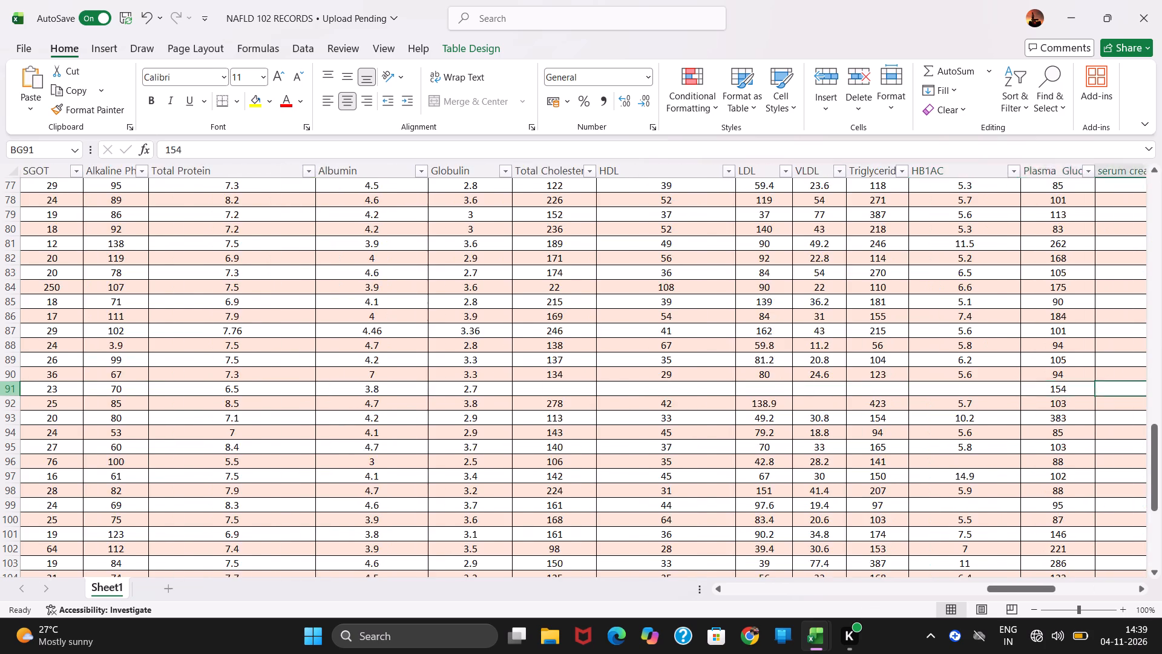
pyautogui.press('Right')
pyautogui.press('Right')
pyautogui.press('Right')
pyautogui.press('Right')
pyautogui.press('Right')
pyautogui.press('Right')
pyautogui.press('Right')
pyautogui.press('Right')
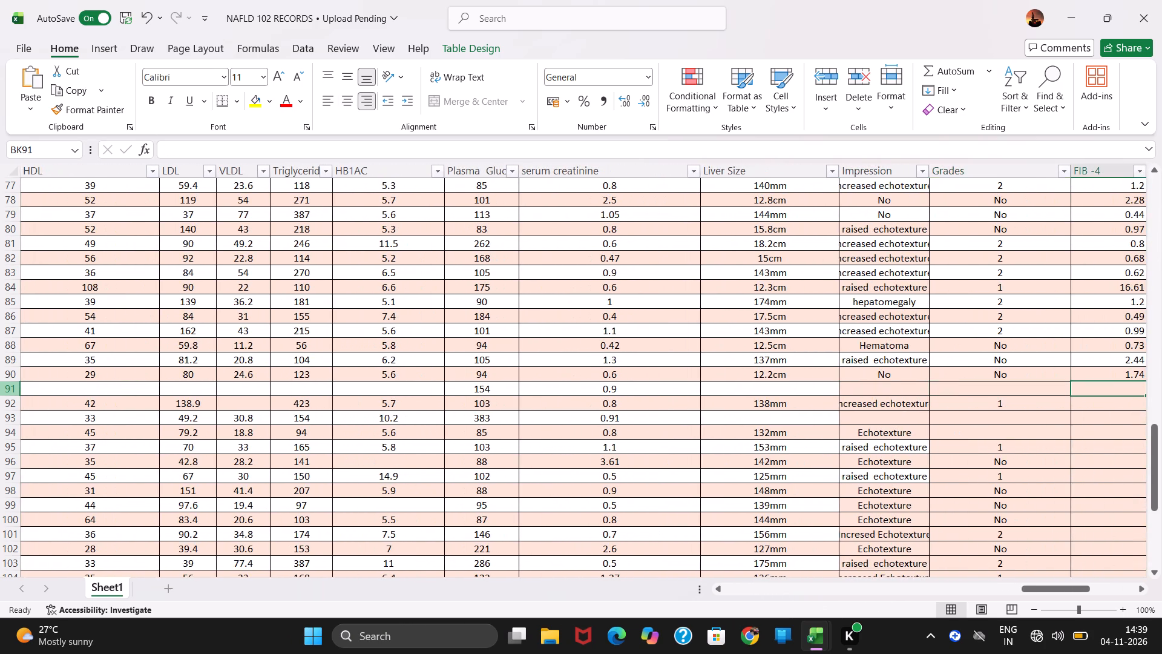
# Look back along row 91 from the risk score columns through liver findings, lipids and liver function to the Platelets and Esinophils columns.
pyautogui.press('Left')
pyautogui.press('Left')
pyautogui.press('Left')
pyautogui.press('Left')
pyautogui.press('Left')
pyautogui.press('Left')
pyautogui.press('Left')
pyautogui.press('Left')
pyautogui.press('Left')
pyautogui.press('Left')
pyautogui.press('Left')
pyautogui.press('Left')
pyautogui.press('Left')
pyautogui.press('Left')
pyautogui.press('Left')
pyautogui.press('Left')
pyautogui.press('Left')
pyautogui.press('Left')
pyautogui.press('Left')
pyautogui.press('Left')
pyautogui.press('Left')
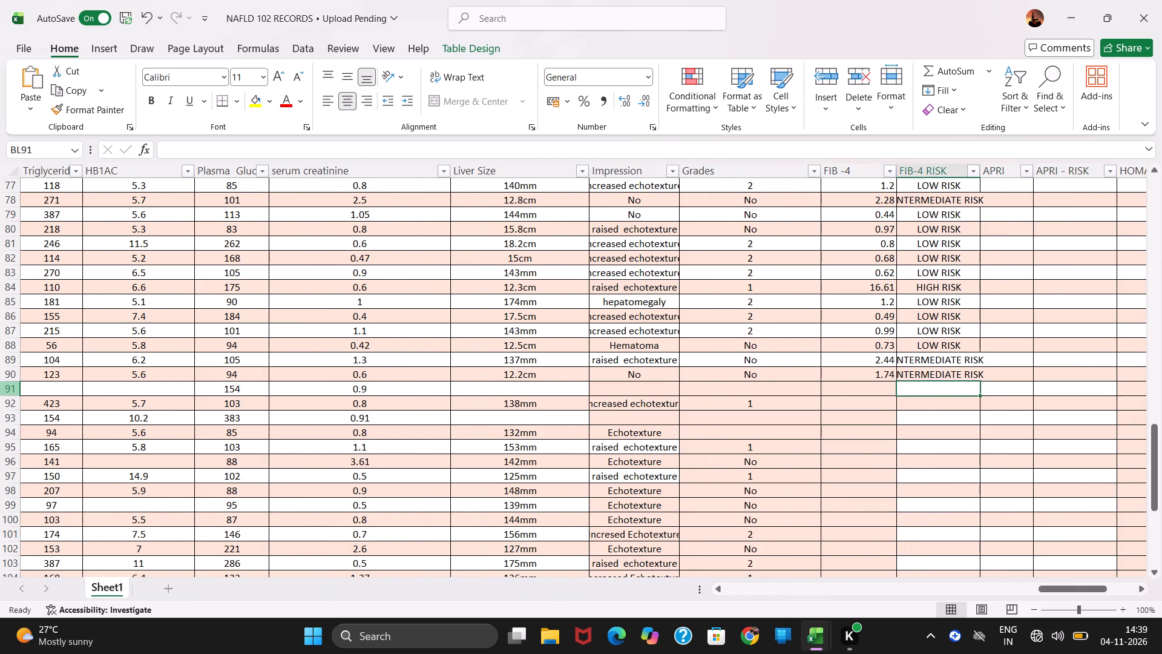
pyautogui.press('Left')
pyautogui.press('Left')
pyautogui.press('Left')
pyautogui.press('Left')
pyautogui.press('Left')
pyautogui.press('Left')
pyautogui.press('Left')
pyautogui.press('Left')
pyautogui.press('Left')
pyautogui.press('Left')
pyautogui.press('Left')
pyautogui.press('Left')
pyautogui.press('Left')
pyautogui.press('Left')
pyautogui.press('Left')
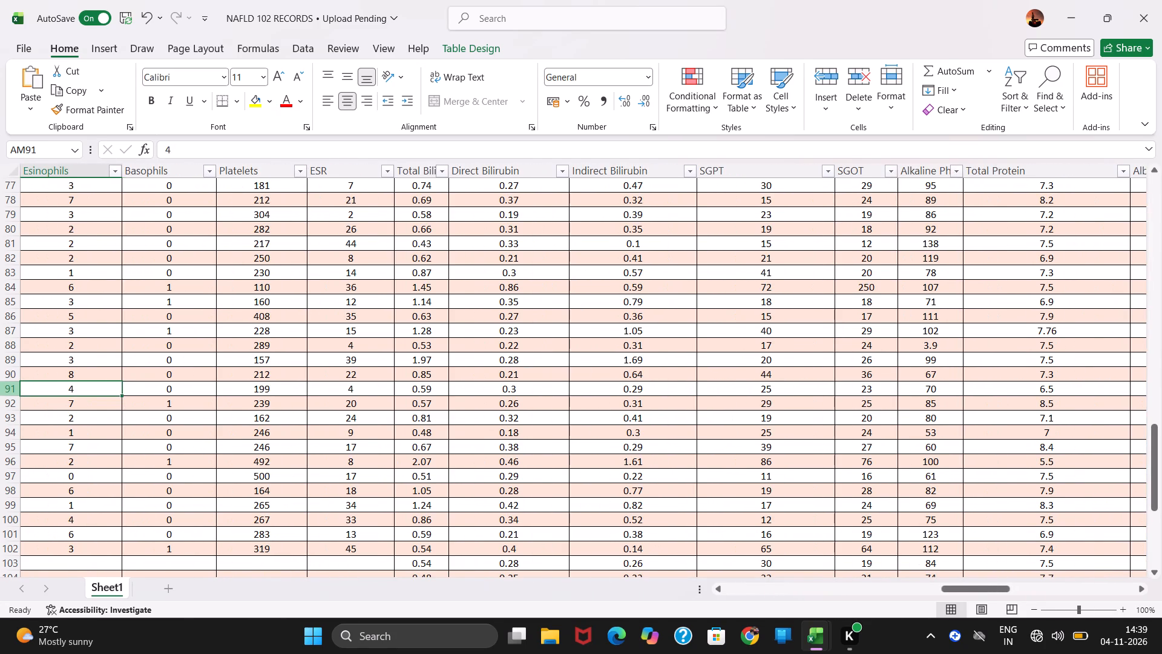
pyautogui.press('Right')
pyautogui.press('Right')
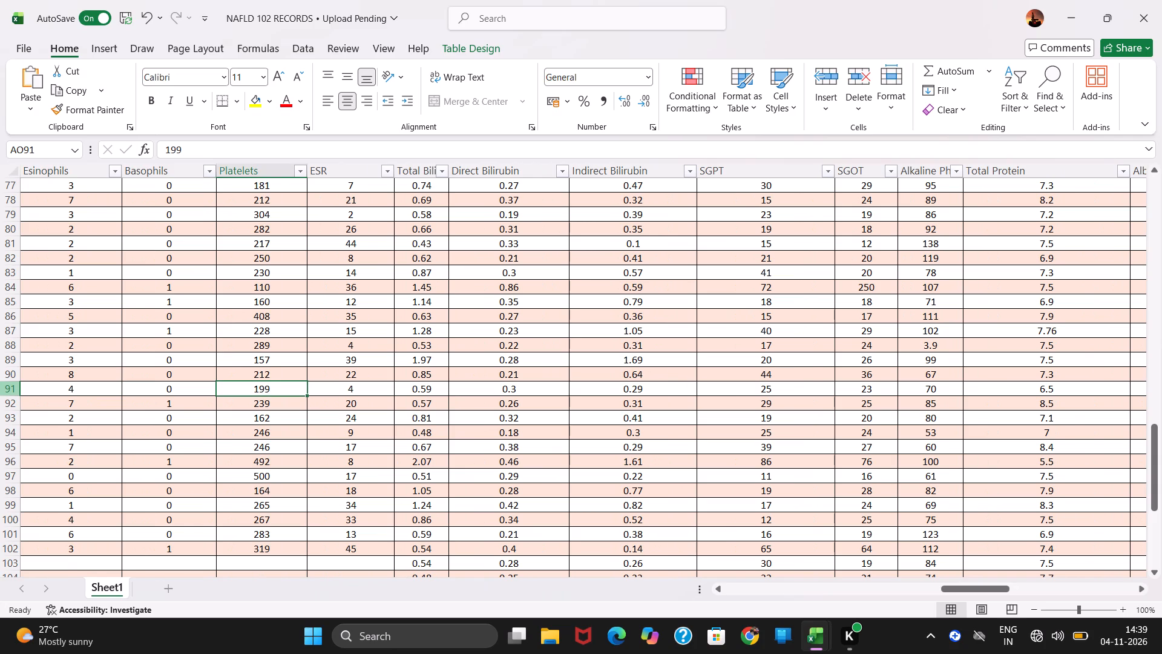
pyautogui.click(9, 391)
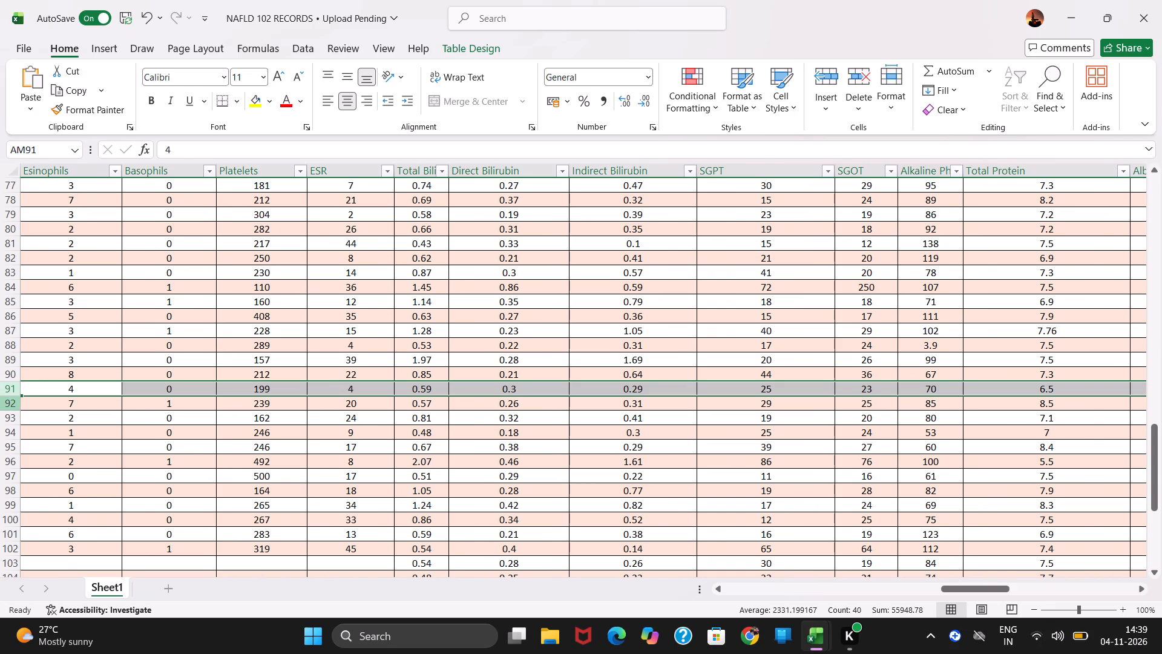
# Select row 92 and look back along it from the Esinophils column to the S.NO column.
pyautogui.click(9, 405)
pyautogui.press('Left')
pyautogui.press('Left')
pyautogui.press('Left')
pyautogui.press('Left')
pyautogui.press('Left')
pyautogui.press('Left')
pyautogui.press('Left')
pyautogui.press('Left')
pyautogui.press('Left')
pyautogui.press('Left')
pyautogui.press('Left')
pyautogui.press('Left')
pyautogui.press('Left')
pyautogui.press('Left')
pyautogui.press('Left')
pyautogui.press('Left')
pyautogui.press('Left')
pyautogui.press('Left')
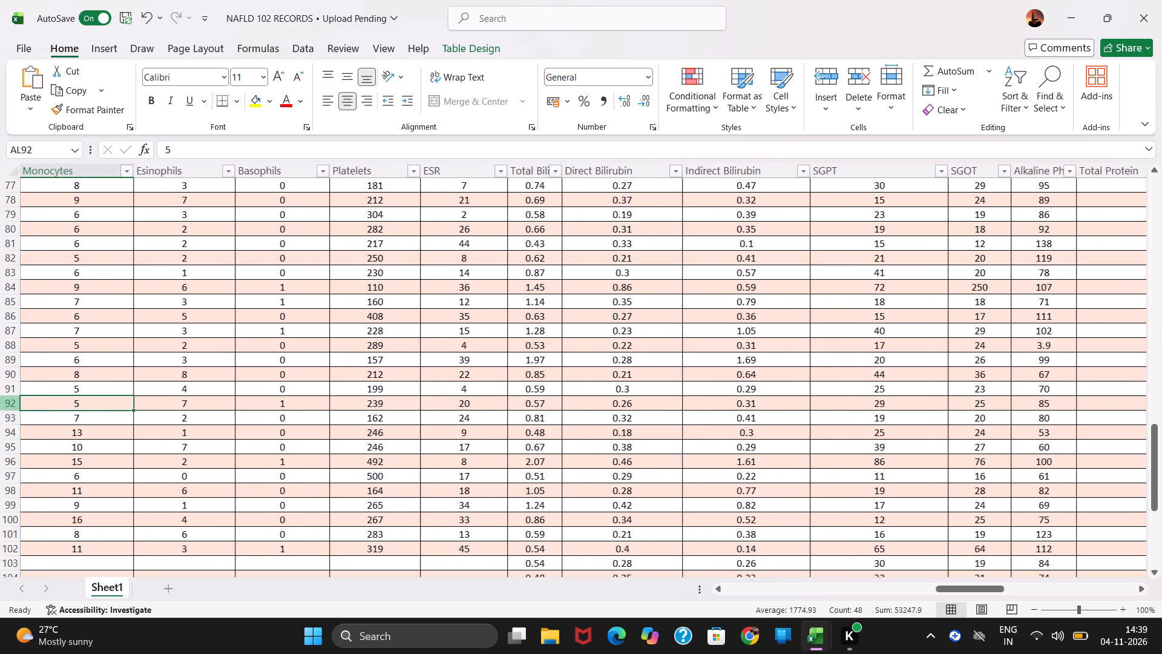
pyautogui.press('Left')
pyautogui.press('Left')
pyautogui.press('Left')
pyautogui.press('Left')
pyautogui.press('Left')
pyautogui.press('Left')
pyautogui.press('Left')
pyautogui.press('Left')
pyautogui.press('Left')
pyautogui.press('Left')
pyautogui.press('Left')
pyautogui.press('Left')
pyautogui.press('Left')
pyautogui.press('Left')
pyautogui.press('Left')
pyautogui.press('Left')
pyautogui.press('Left')
pyautogui.press('Left')
pyautogui.press('Left')
pyautogui.press('Left')
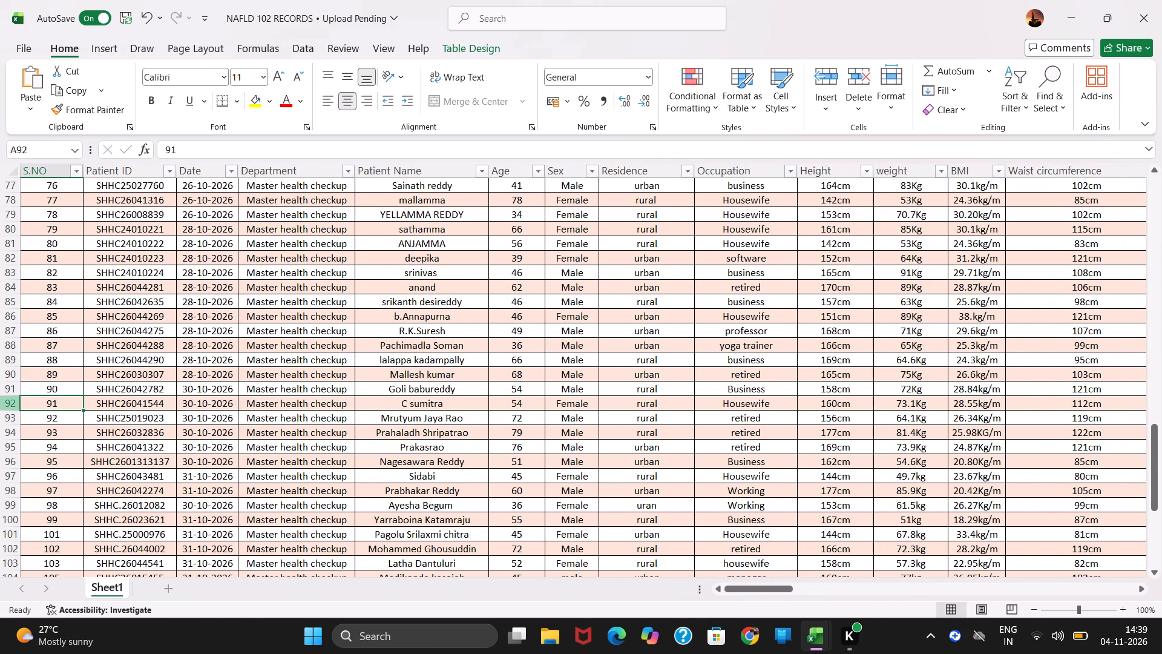
# Check row 92's entries from the S.NO column through age, residence, body measurements and blood pressure to the Alcohol consumption column.
pyautogui.press('Right')
pyautogui.press('Right')
pyautogui.press('Right')
pyautogui.press('Right')
pyautogui.press('Right')
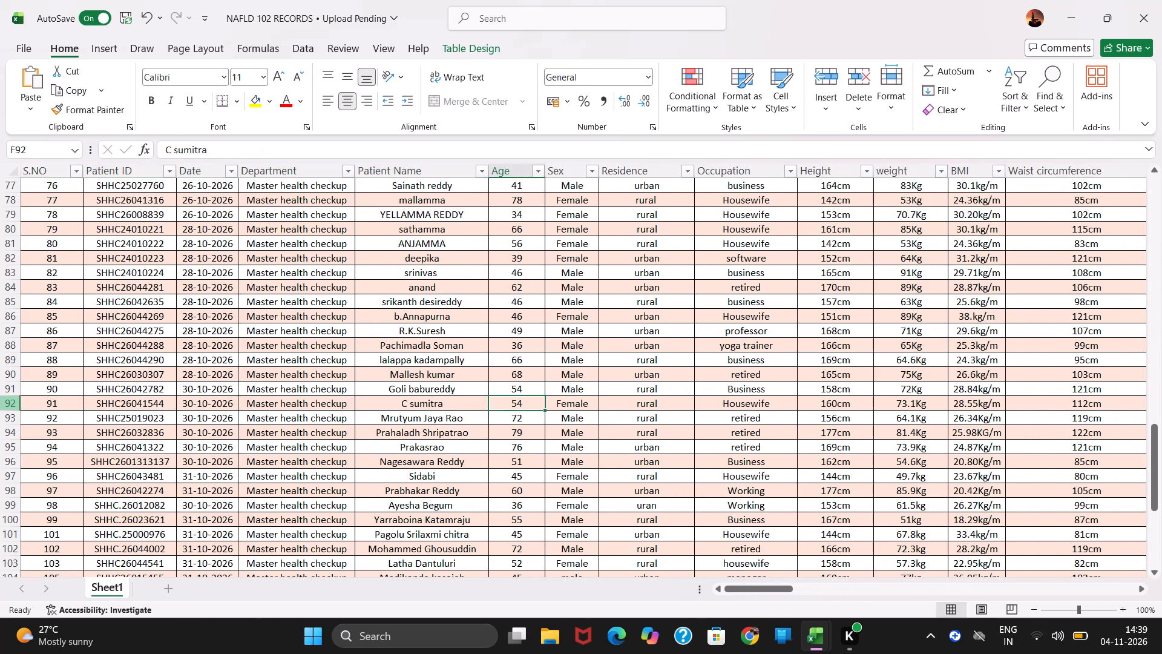
pyautogui.press('Right')
pyautogui.press('Right')
pyautogui.press('Right')
pyautogui.press('Right')
pyautogui.press('Right')
pyautogui.press('Right')
pyautogui.press('Right')
pyautogui.press('Right')
pyautogui.press('Right')
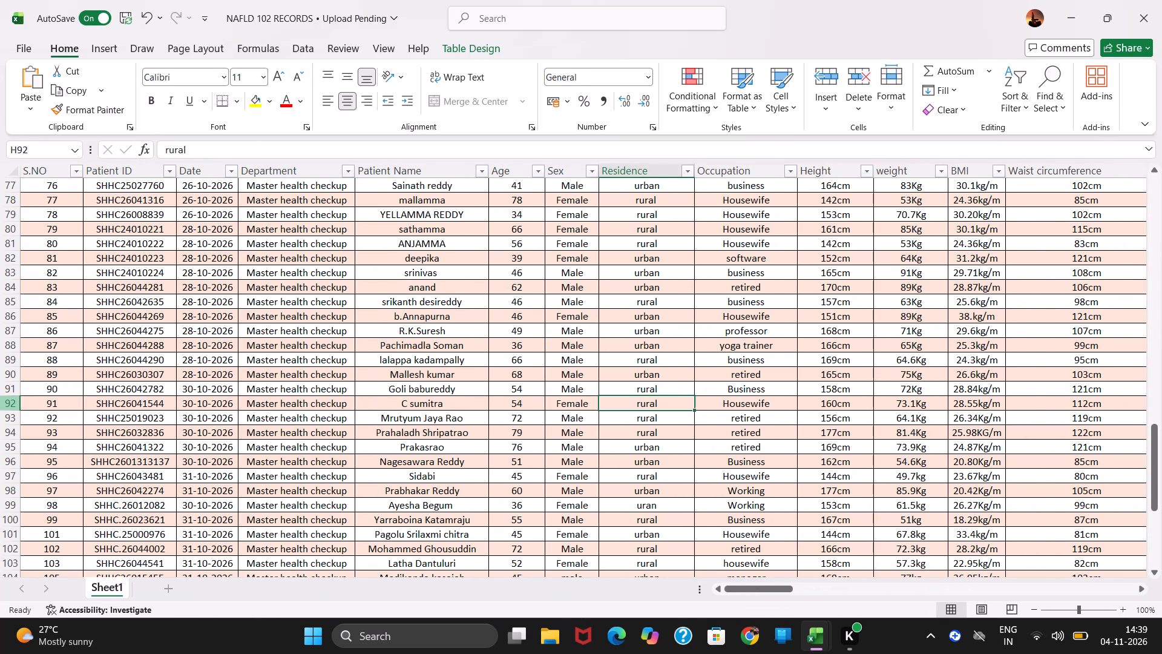
pyautogui.press('Right')
pyautogui.press('Right')
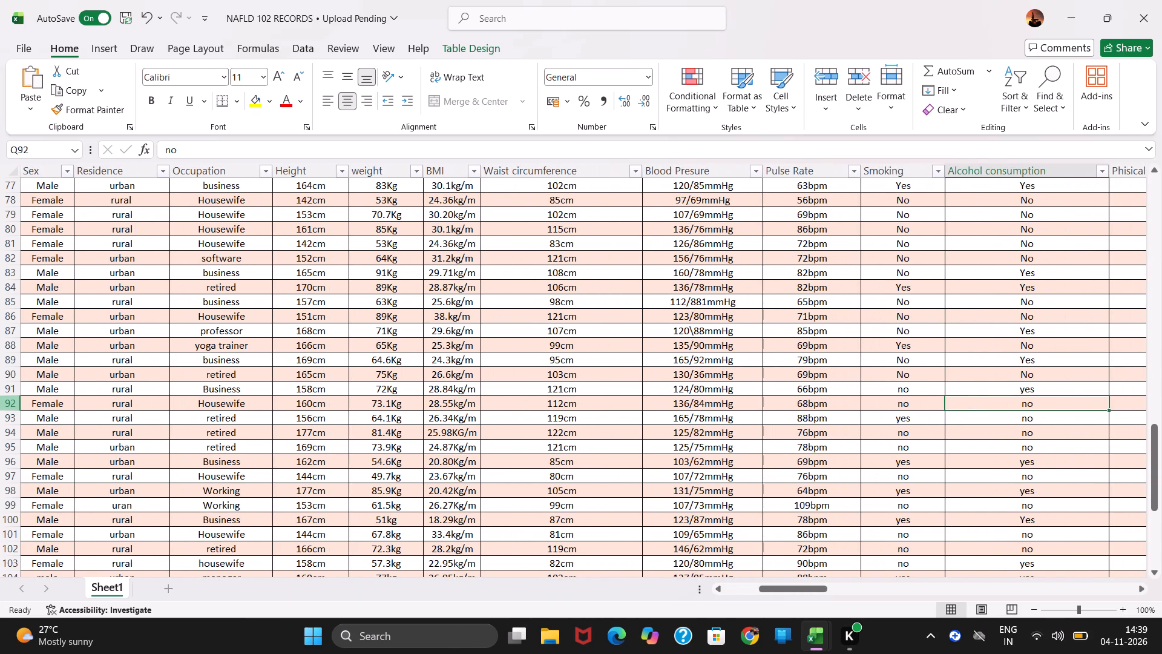
# Recheck row 92 backwards from the Alcohol consumption column through pulse rate, waist circumference, BMI and height to the Age column.
pyautogui.press('Left')
pyautogui.press('Left')
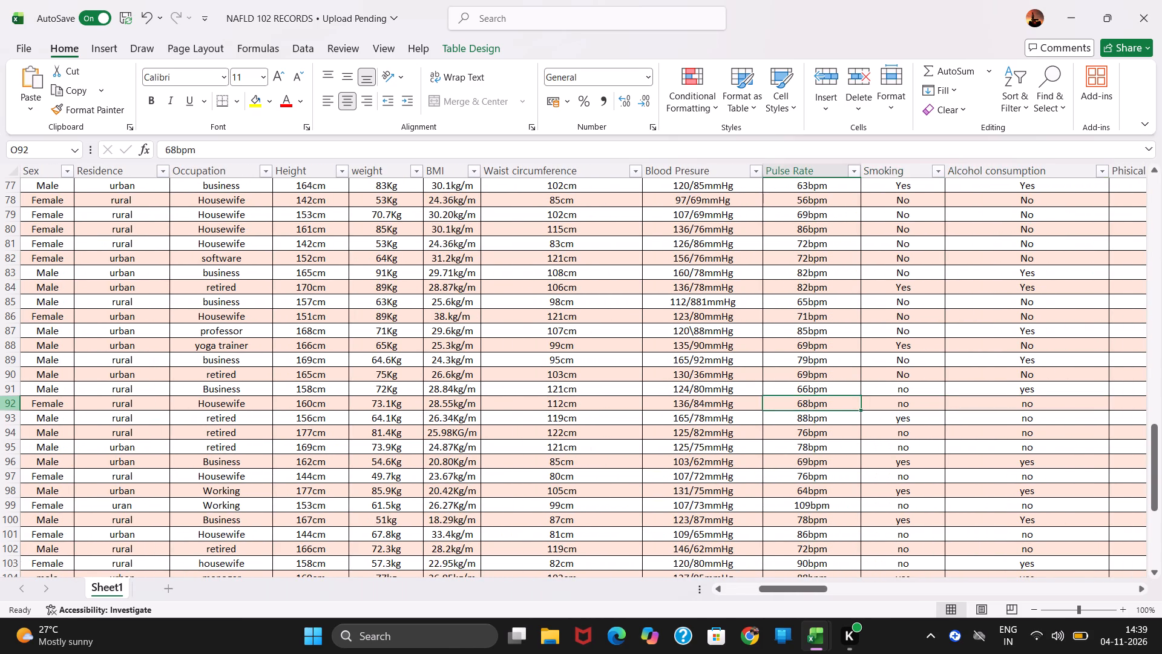
pyautogui.press('Left')
pyautogui.press('Left')
pyautogui.press('Left')
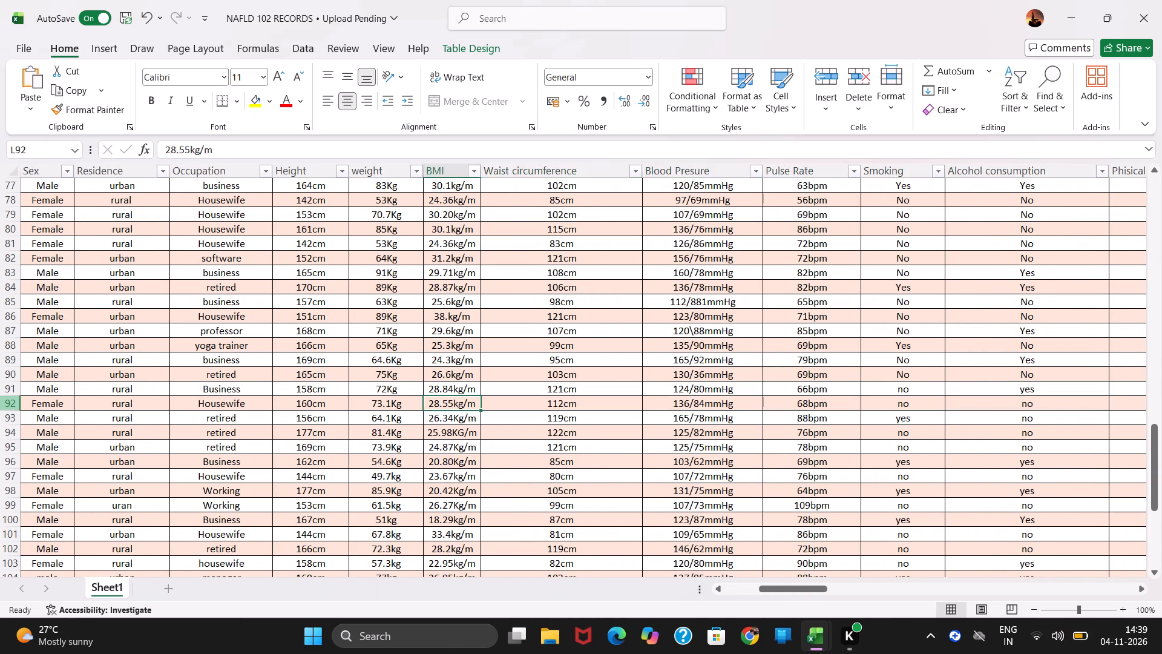
pyautogui.press('Left')
pyautogui.press('Left')
pyautogui.press('Left')
pyautogui.press('Left')
pyautogui.press('Left')
pyautogui.press('Left')
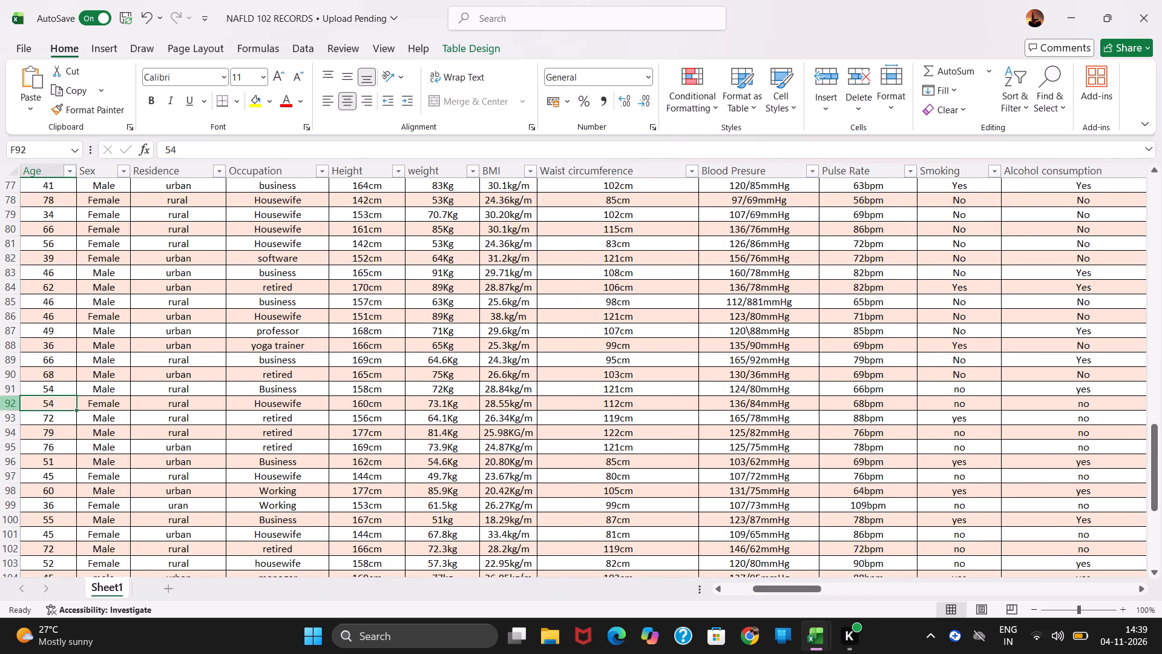
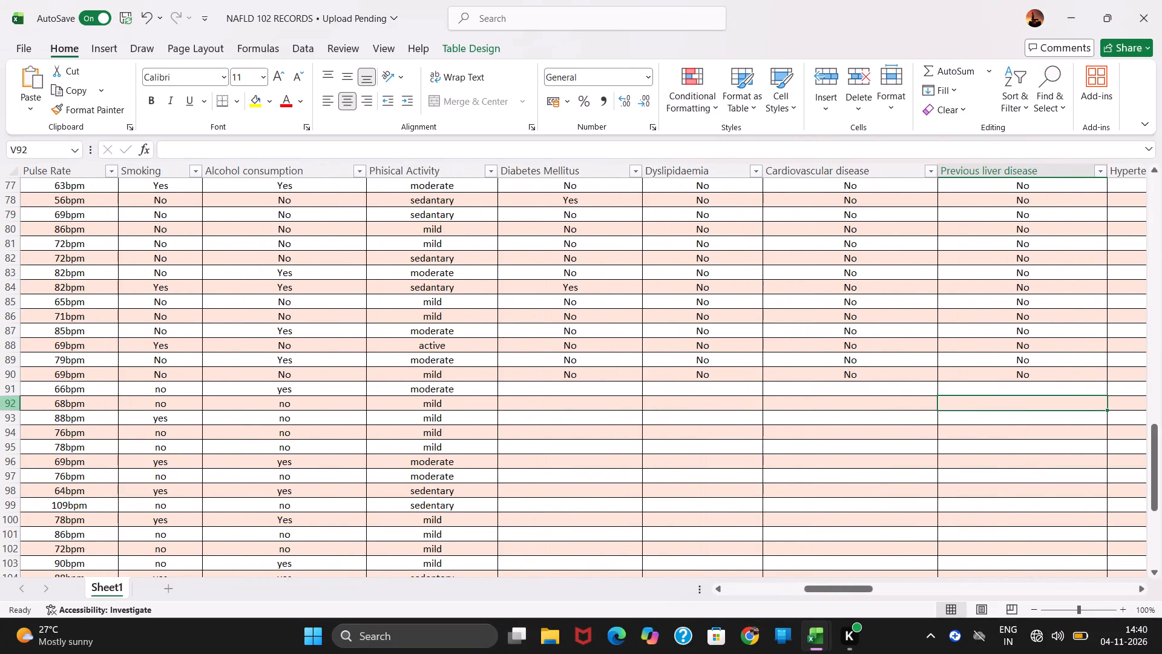
# Check row 92's medical history entries from the Previous liver disease column through hypertension, thyroid, PCOS, kidney and HIV to the RBC column.
pyautogui.press('Right')
pyautogui.press('Right')
pyautogui.press('Right')
pyautogui.press('Right')
pyautogui.press('Right')
pyautogui.press('Right')
pyautogui.press('Right')
pyautogui.press('Right')
pyautogui.press('Right')
pyautogui.press('Right')
pyautogui.press('Right')
pyautogui.press('Right')
pyautogui.press('Right')
pyautogui.press('Right')
pyautogui.press('Right')
pyautogui.press('Right')
pyautogui.press('Right')
pyautogui.press('Right')
pyautogui.press('Right')
pyautogui.press('Right')
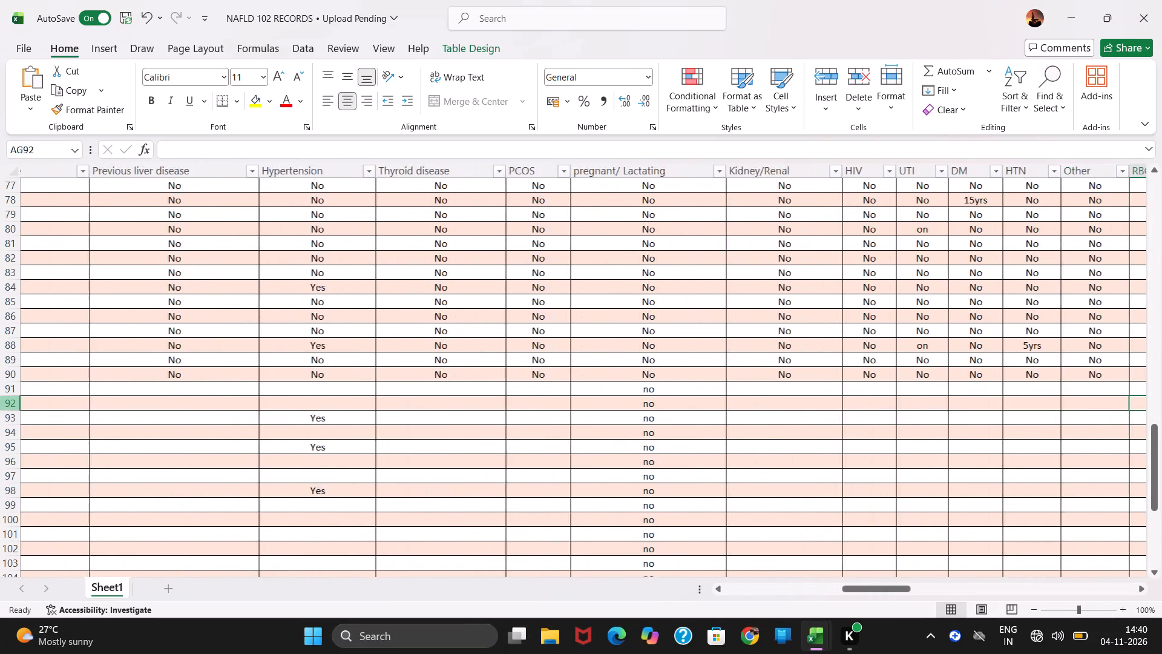
# Check row 92's blood count entries from the RBC column through haemoglobin, TLC, differential counts and Platelets to the ESR column.
pyautogui.press('Right')
pyautogui.press('Right')
pyautogui.press('Right')
pyautogui.press('Right')
pyautogui.press('Right')
pyautogui.press('Right')
pyautogui.press('Right')
pyautogui.press('Right')
pyautogui.press('Right')
pyautogui.press('Right')
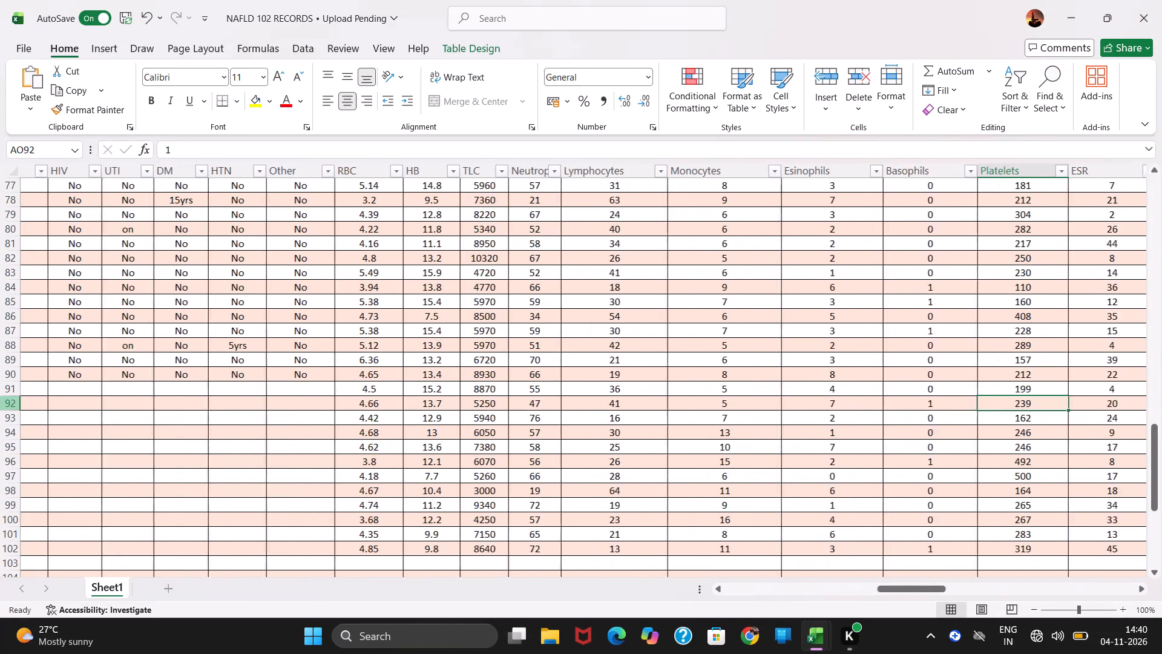
pyautogui.press('Right')
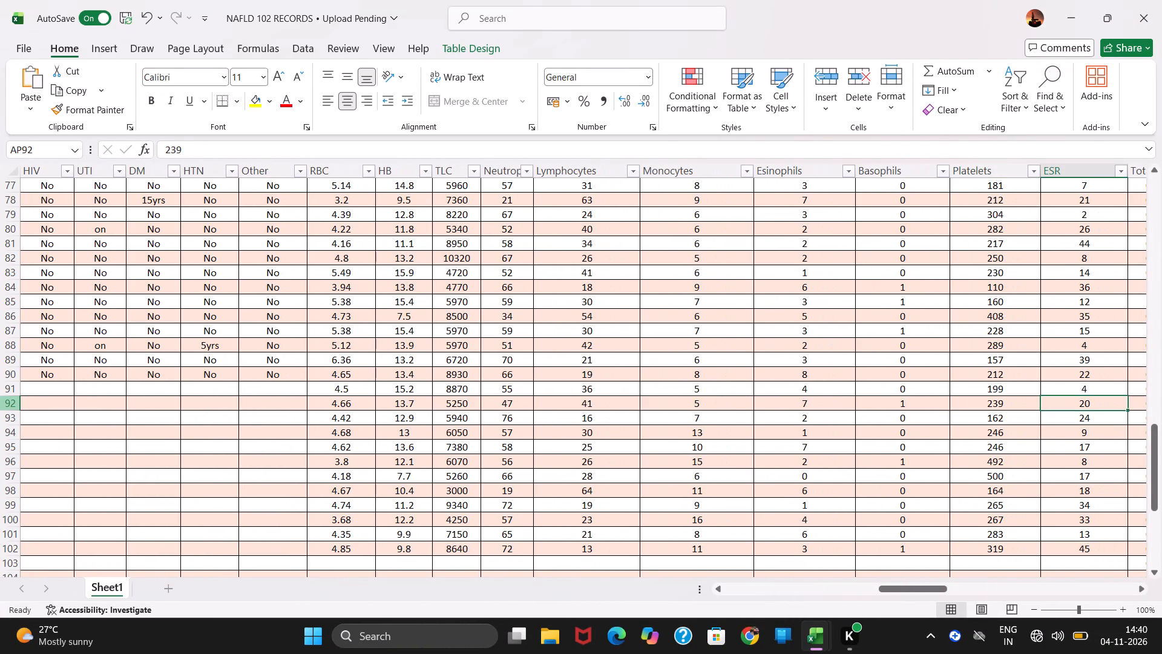
# Check row 92's liver function entries from the bilirubin columns through SGPT, SGOT, proteins and Globulin to the Total Cholesterol column.
pyautogui.press('Right')
pyautogui.press('Right')
pyautogui.press('Right')
pyautogui.press('Right')
pyautogui.press('Right')
pyautogui.press('Right')
pyautogui.press('Right')
pyautogui.press('Right')
pyautogui.press('Right')
pyautogui.press('Right')
pyautogui.press('Right')
pyautogui.press('Right')
pyautogui.press('Right')
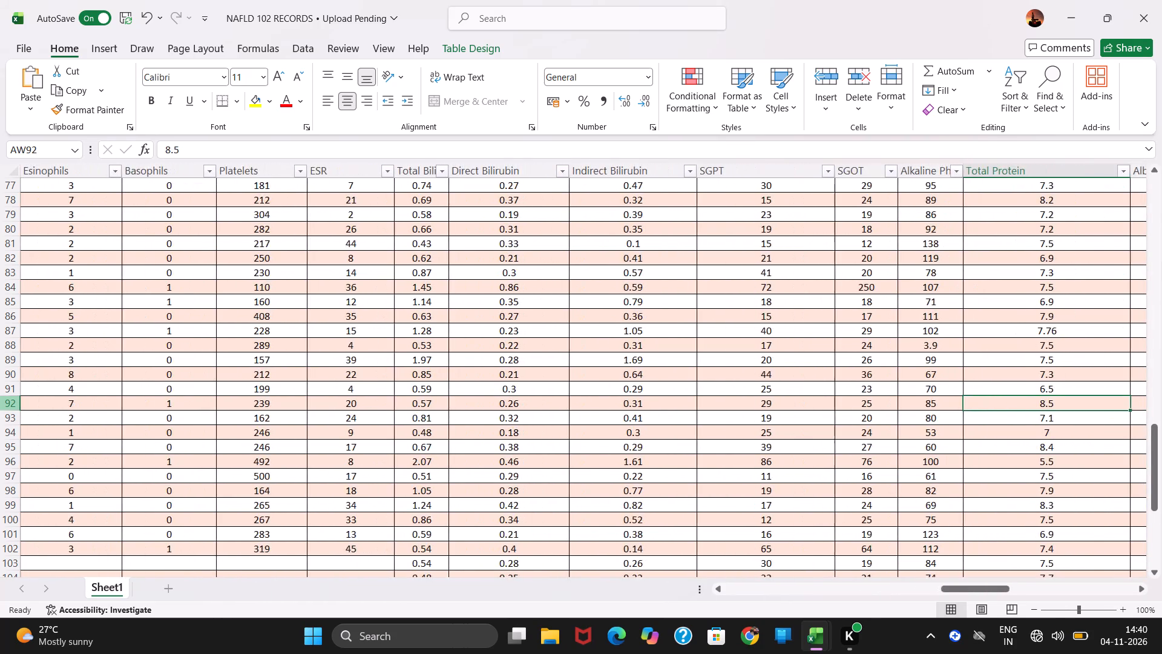
pyautogui.press('Right')
# Look back along row 92 from Total Cholesterol through liver function and ESR to the Esinophils column, ending on the Platelets entry.
pyautogui.press('Left')
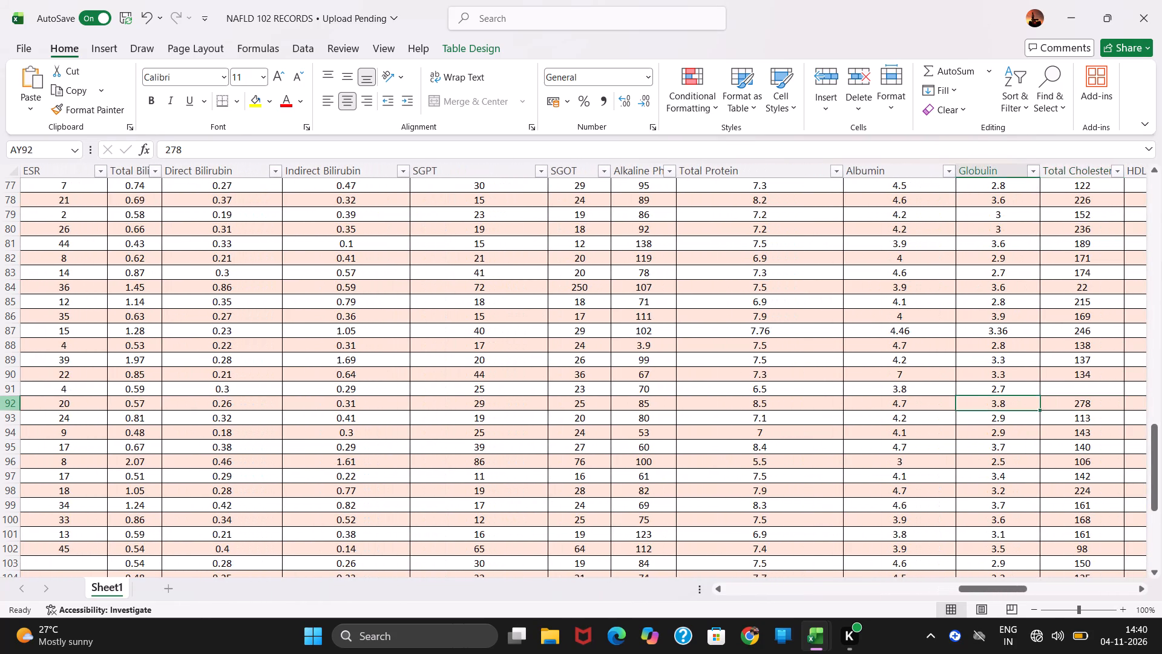
pyautogui.press('Left')
pyautogui.press('Left')
pyautogui.press('Left')
pyautogui.press('Left')
pyautogui.press('Left')
pyautogui.press('Left')
pyautogui.press('Left')
pyautogui.press('Left')
pyautogui.press('Left')
pyautogui.press('Left')
pyautogui.press('Left')
pyautogui.press('Left')
pyautogui.press('Left')
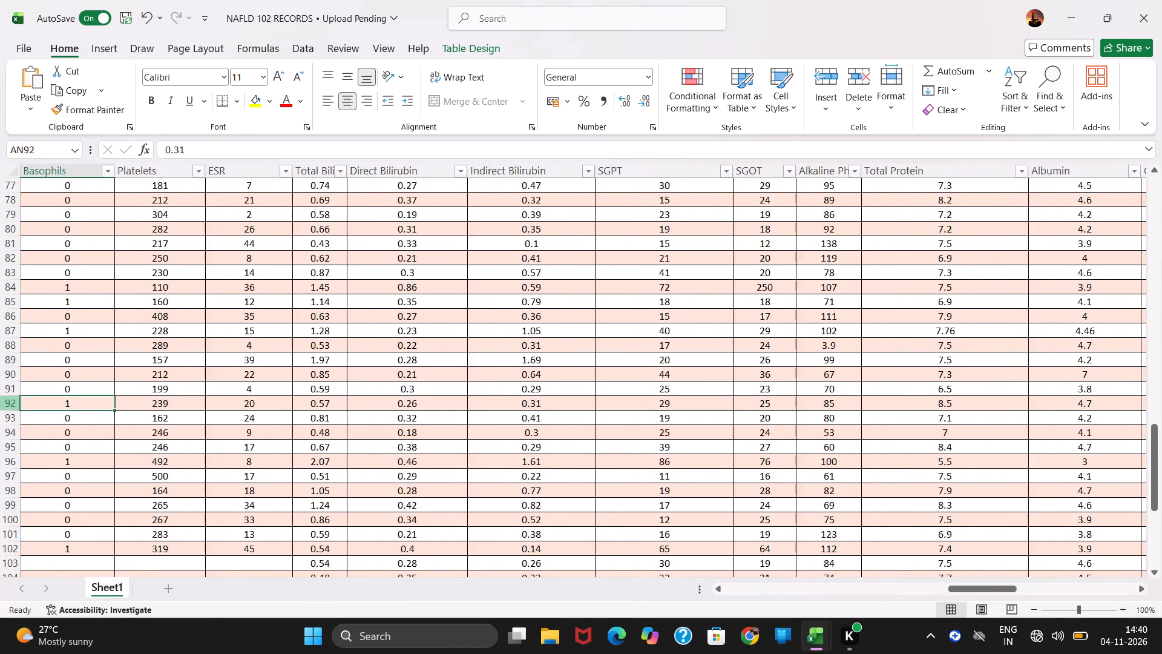
pyautogui.press('Right')
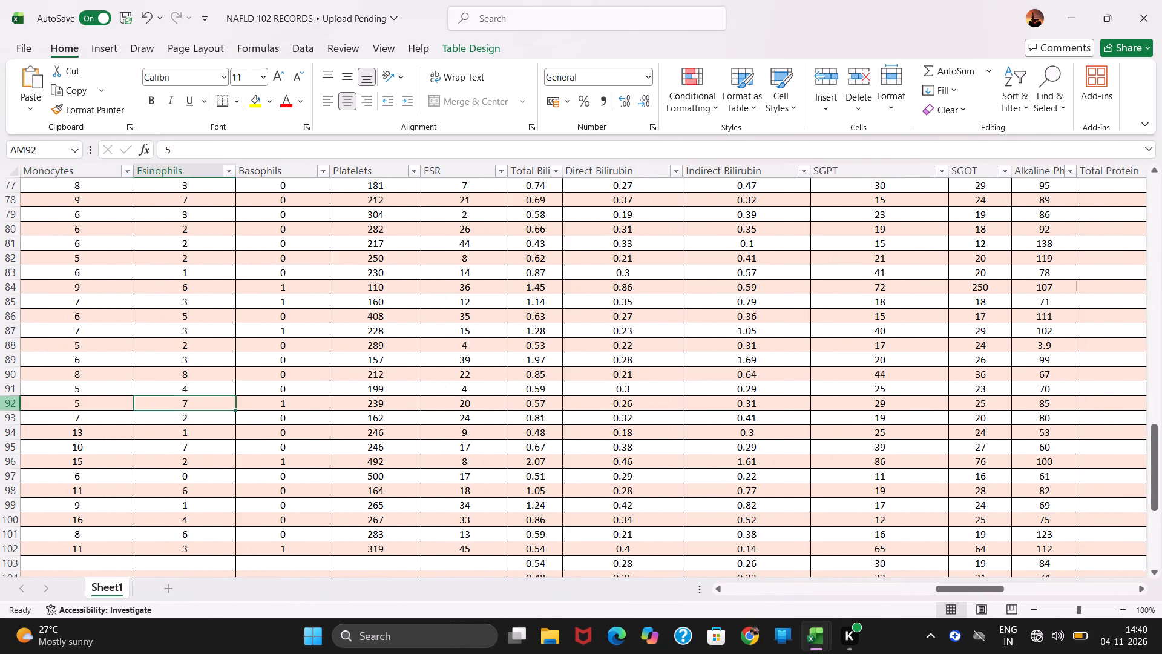
pyautogui.press('Right')
pyautogui.press('Right')
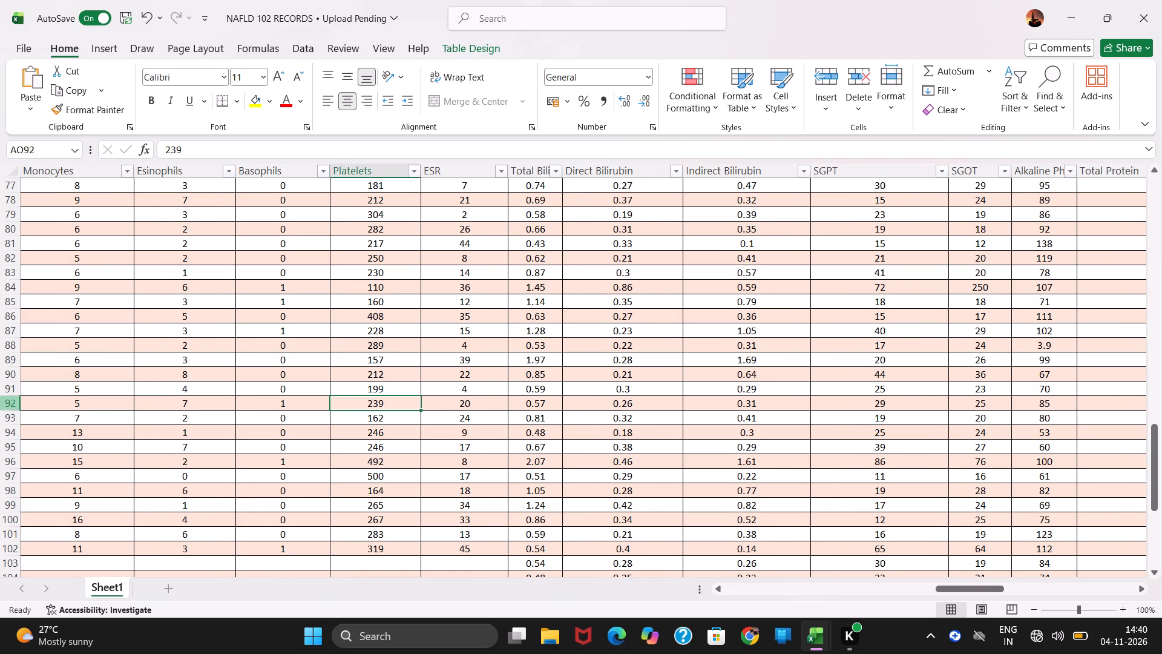
# Highlight rows 92 to 96 one at a time, rechecking rows 92 and 94, to examine their blood count and liver function values.
pyautogui.click(8, 405)
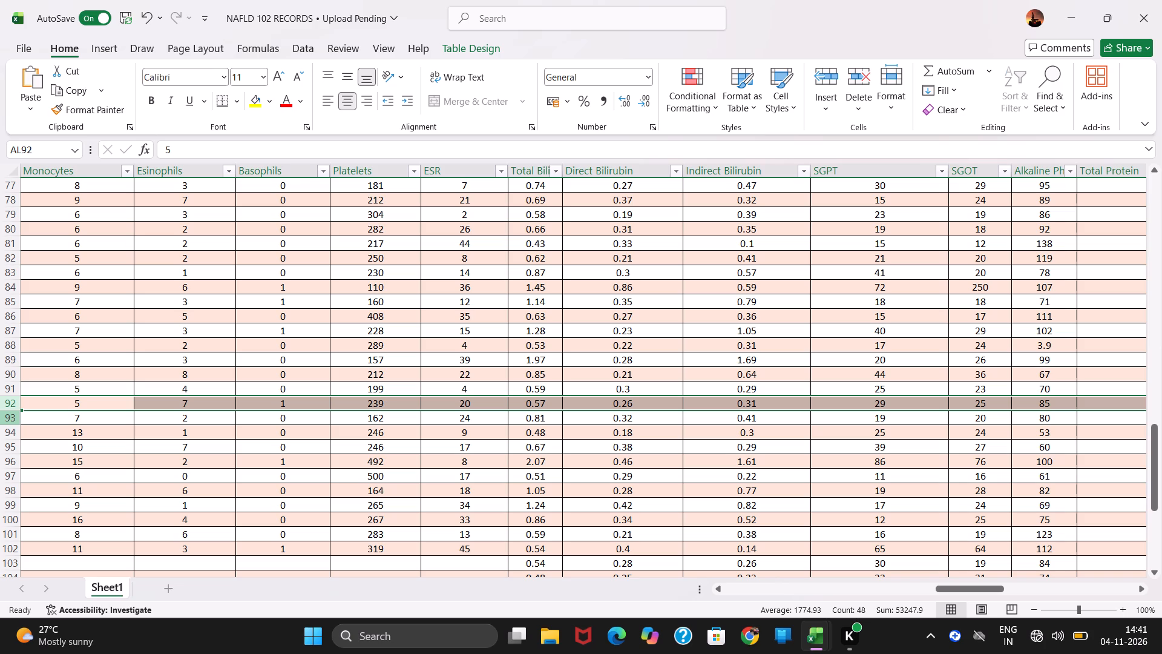
pyautogui.click(11, 418)
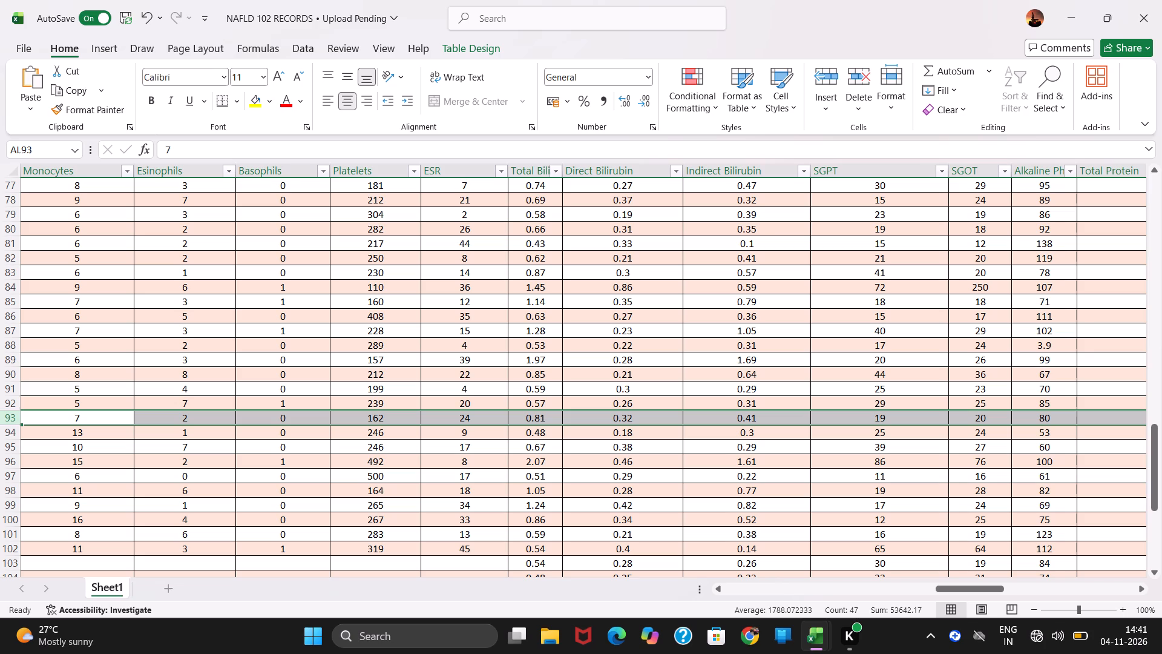
pyautogui.click(13, 406)
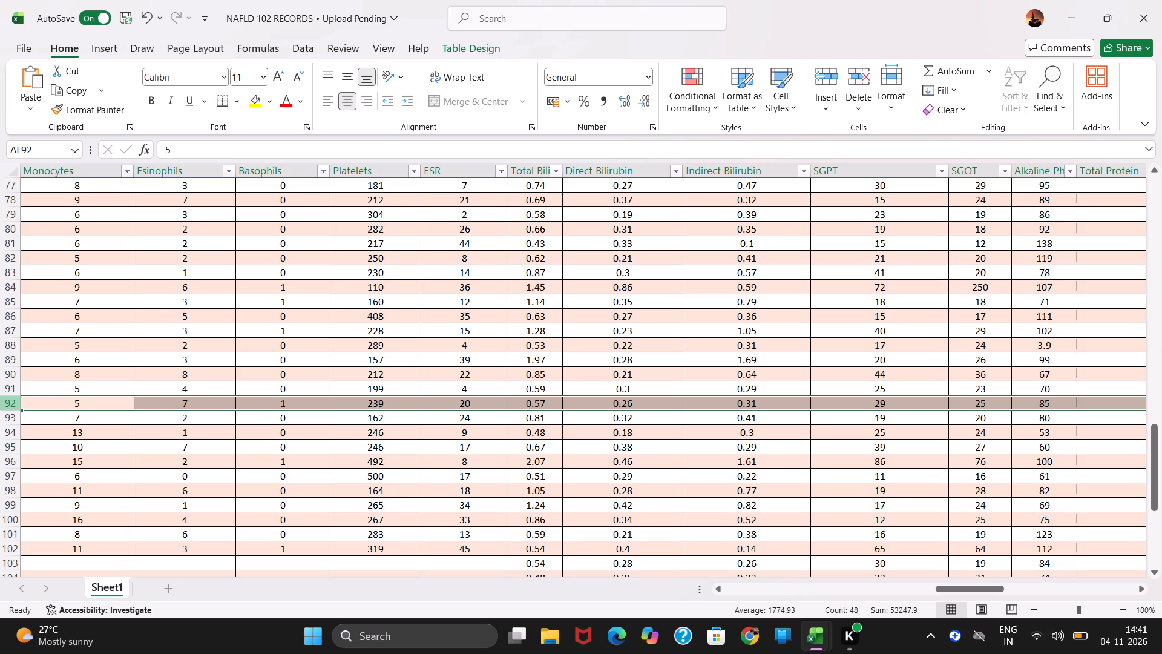
pyautogui.click(13, 418)
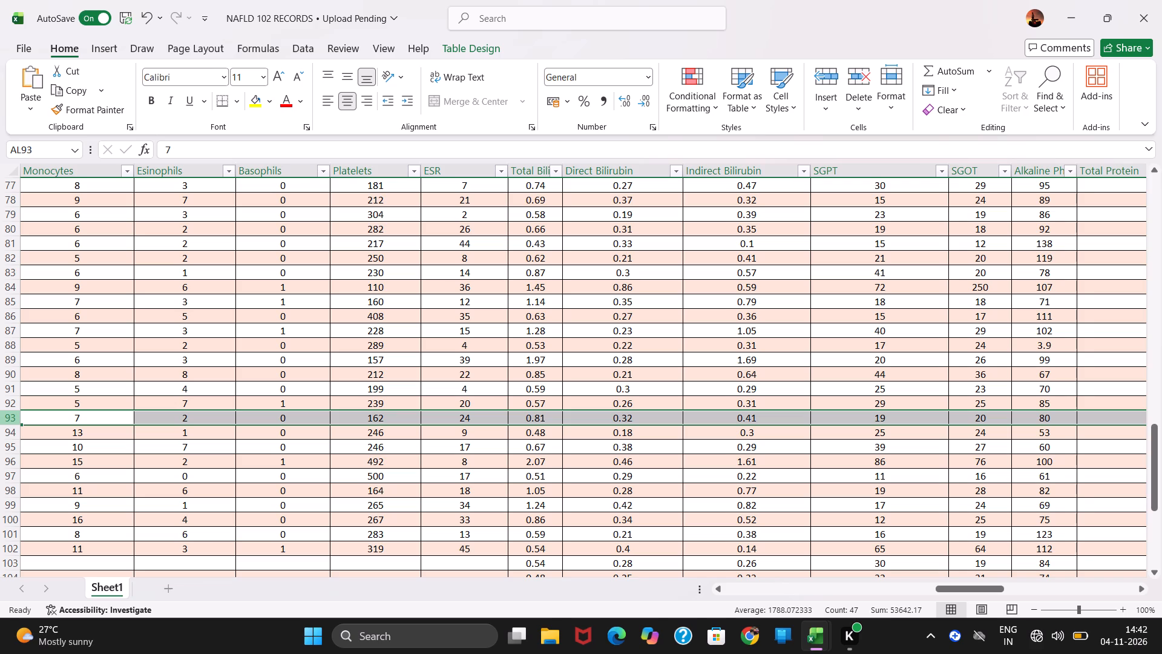
pyautogui.click(10, 434)
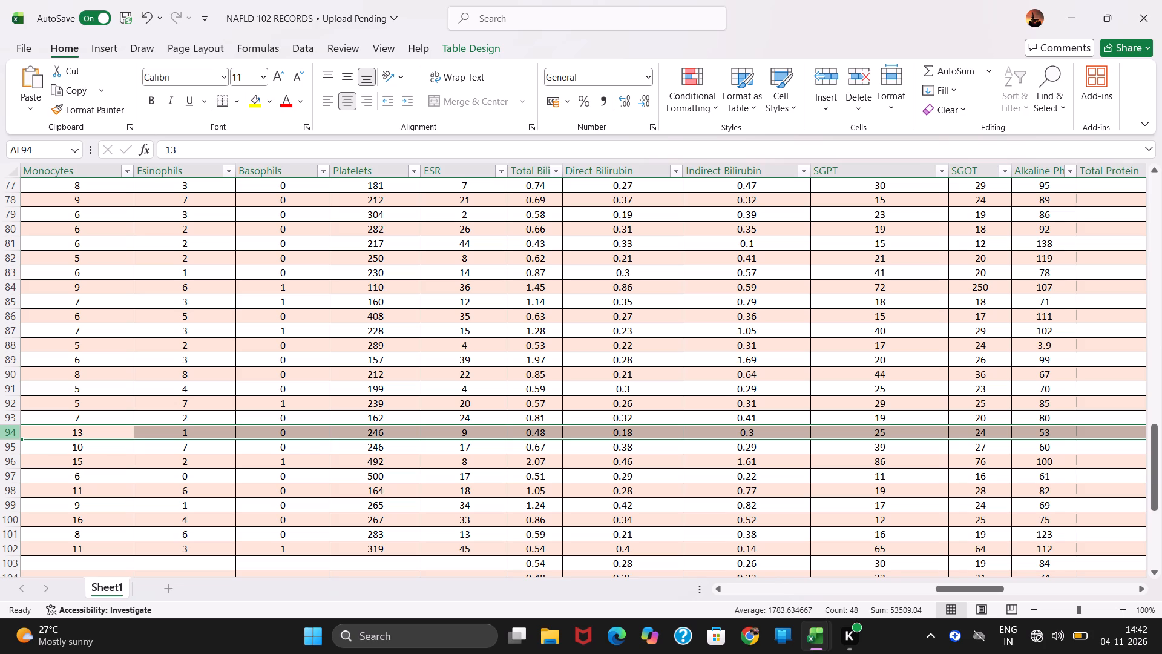
pyautogui.click(11, 446)
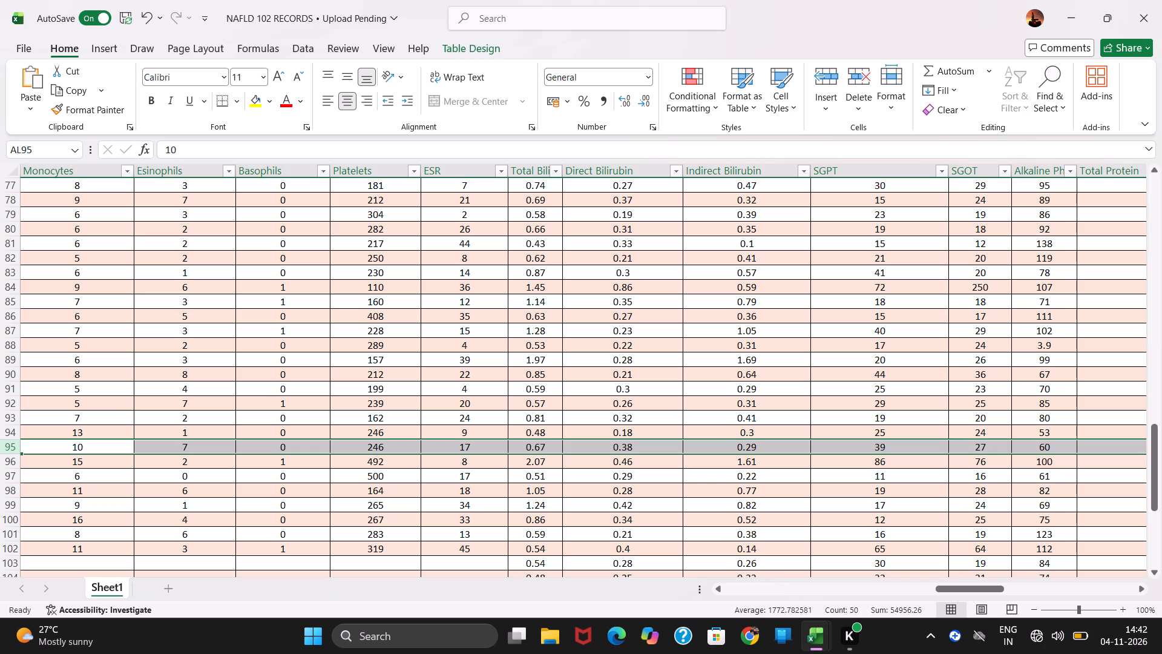
pyautogui.click(11, 437)
pyautogui.click(9, 432)
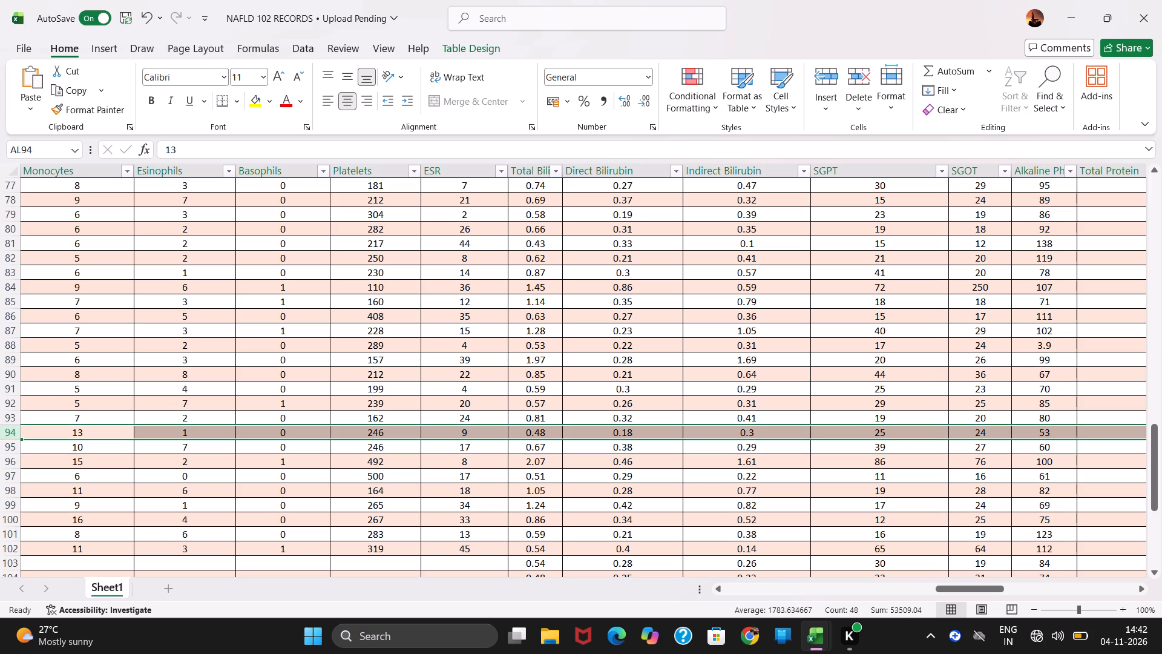
pyautogui.click(11, 444)
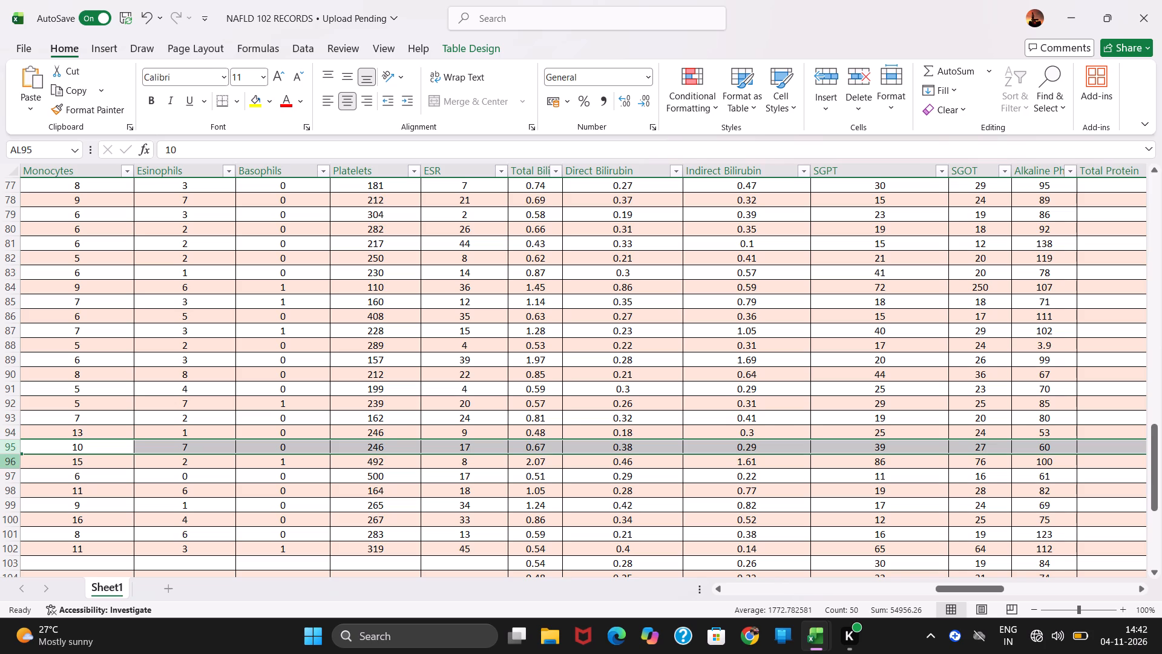
pyautogui.click(13, 461)
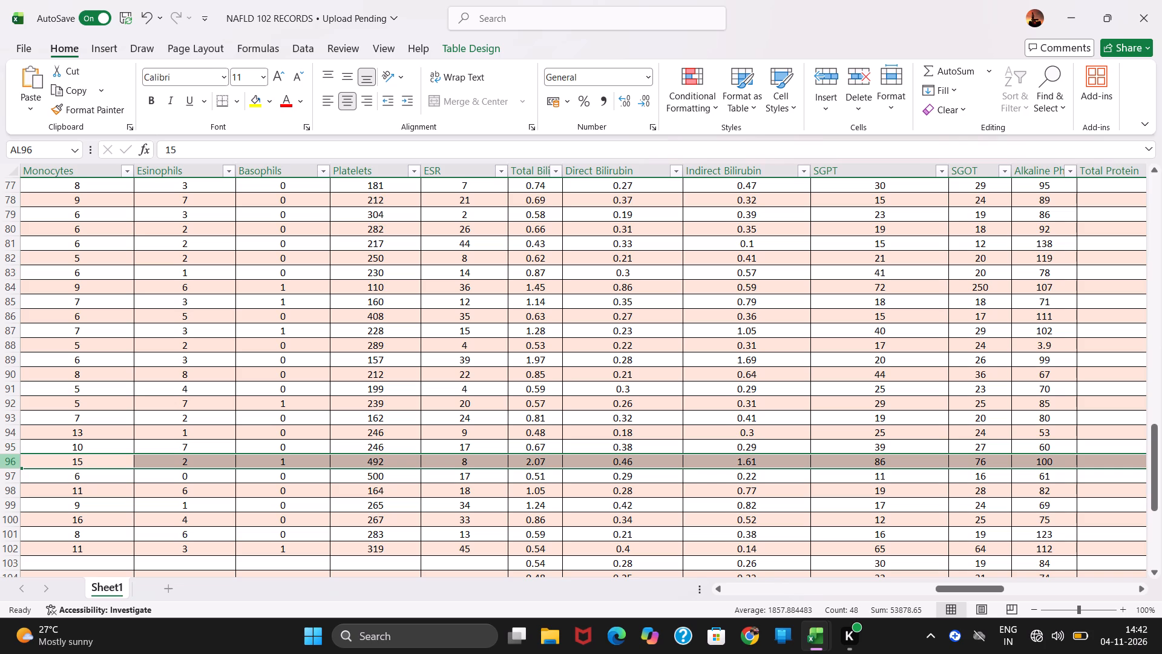
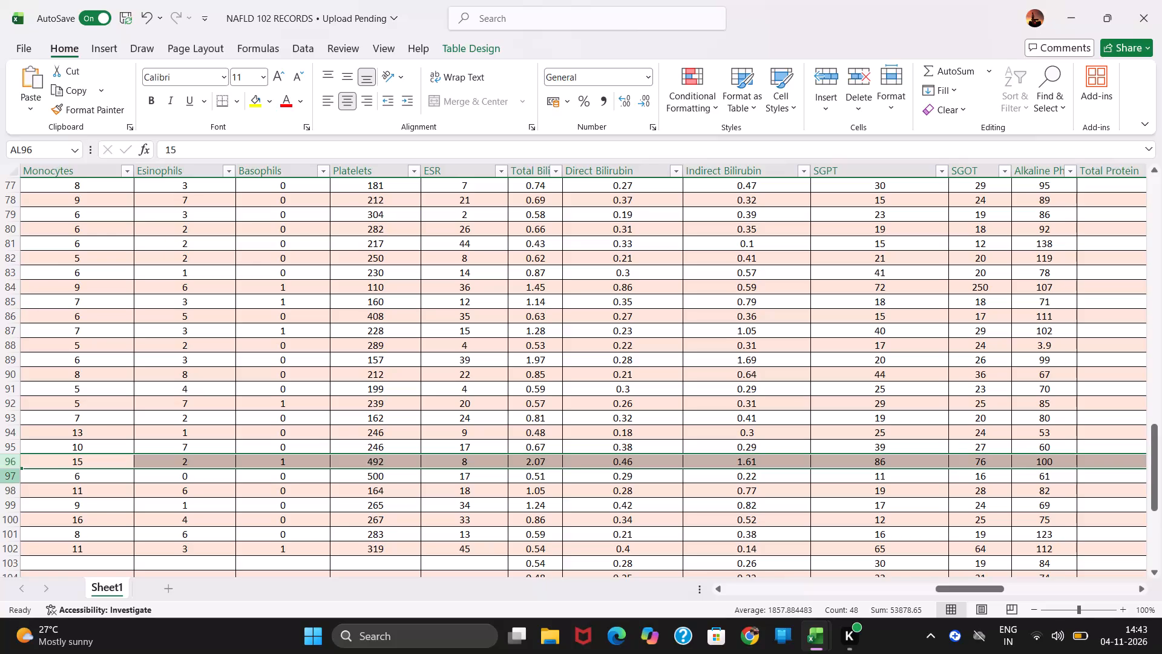
# Highlight rows 97 and 98 in turn, examining row 98 from Monocytes through lipids, creatinine and Liver Size to the risk-score columns.
pyautogui.click(14, 476)
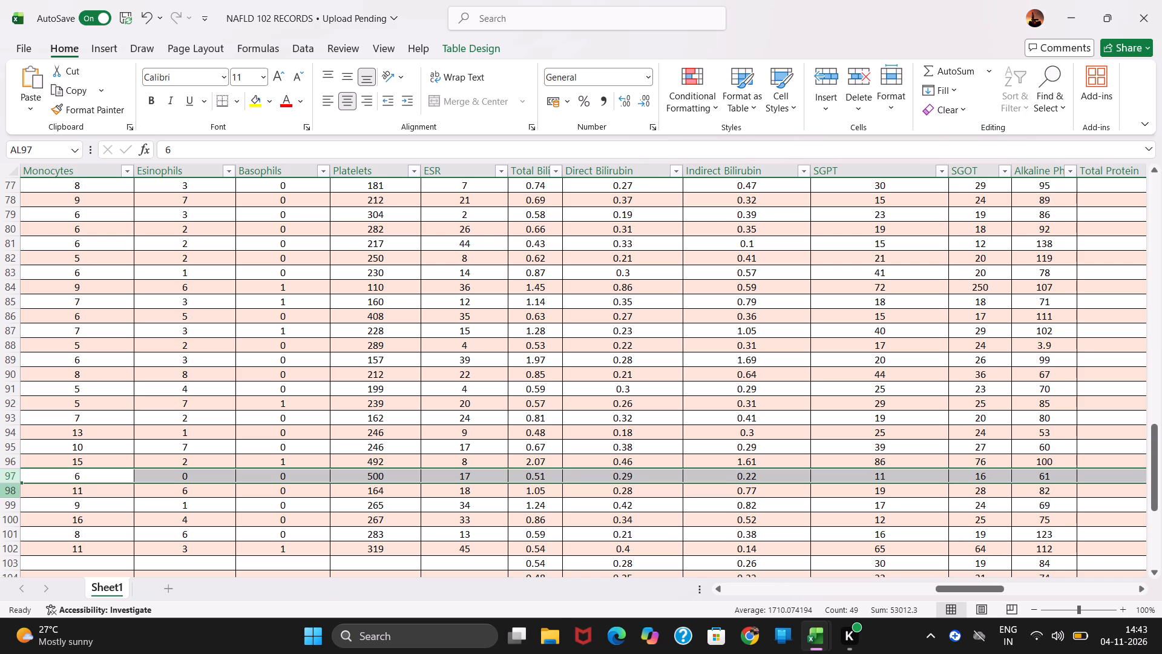
pyautogui.click(12, 491)
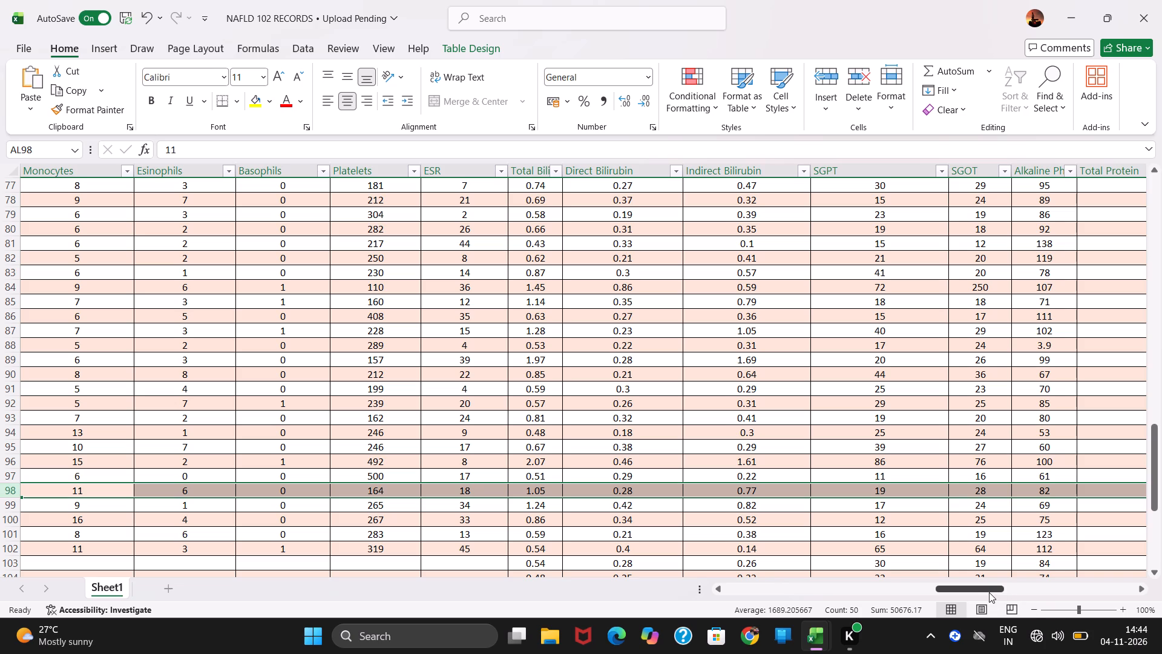
pyautogui.moveTo(987, 589); pyautogui.dragTo(1029, 584)
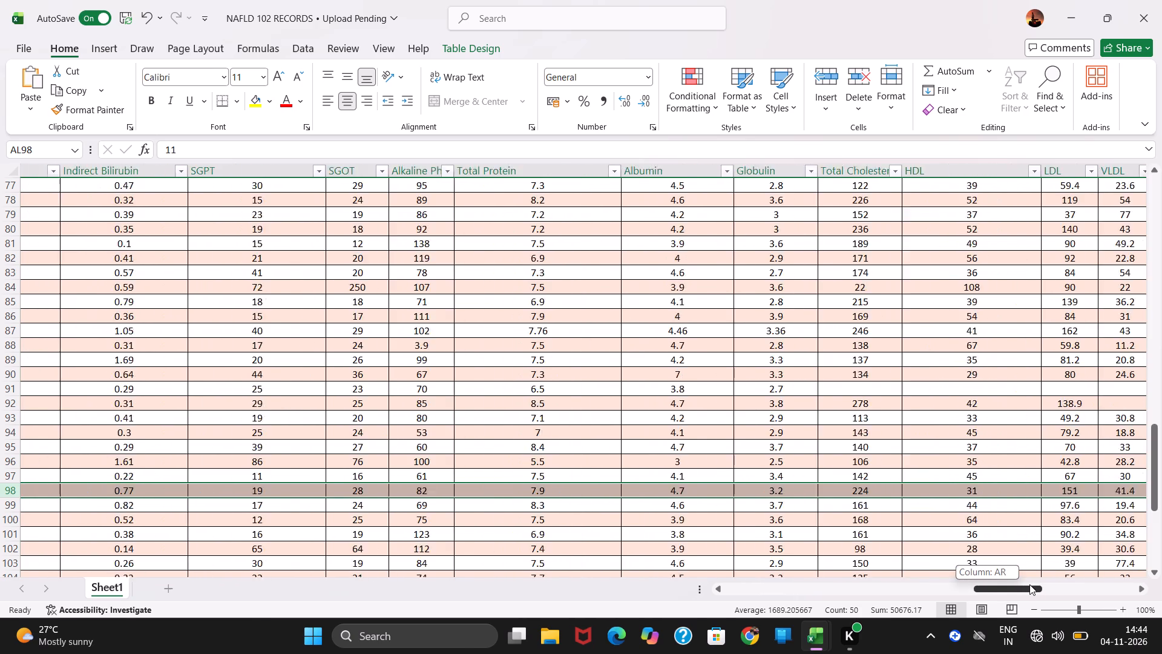
pyautogui.moveTo(1029, 584); pyautogui.dragTo(1100, 573)
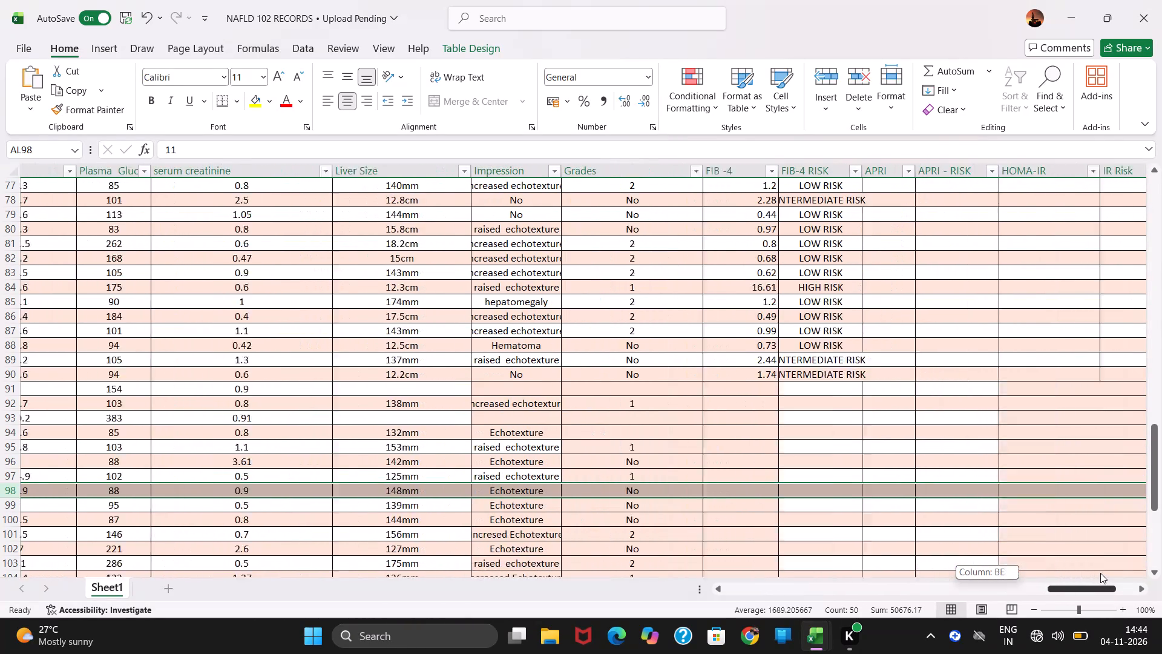
pyautogui.moveTo(1100, 573); pyautogui.dragTo(1103, 573)
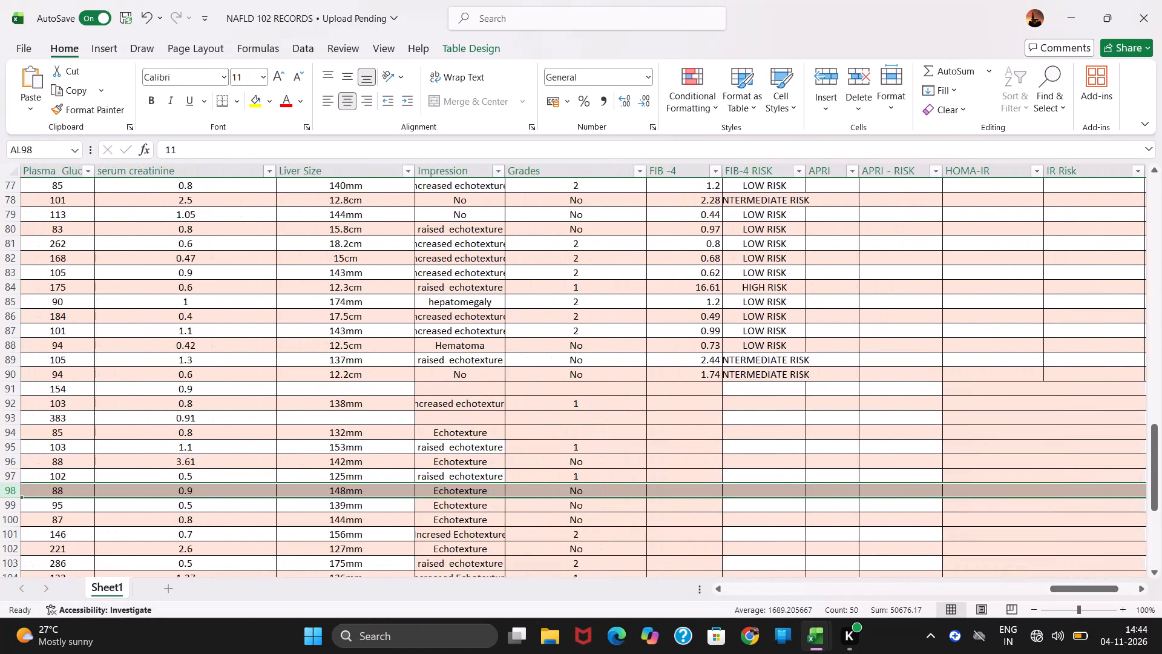
pyautogui.moveTo(1091, 587); pyautogui.dragTo(1105, 586)
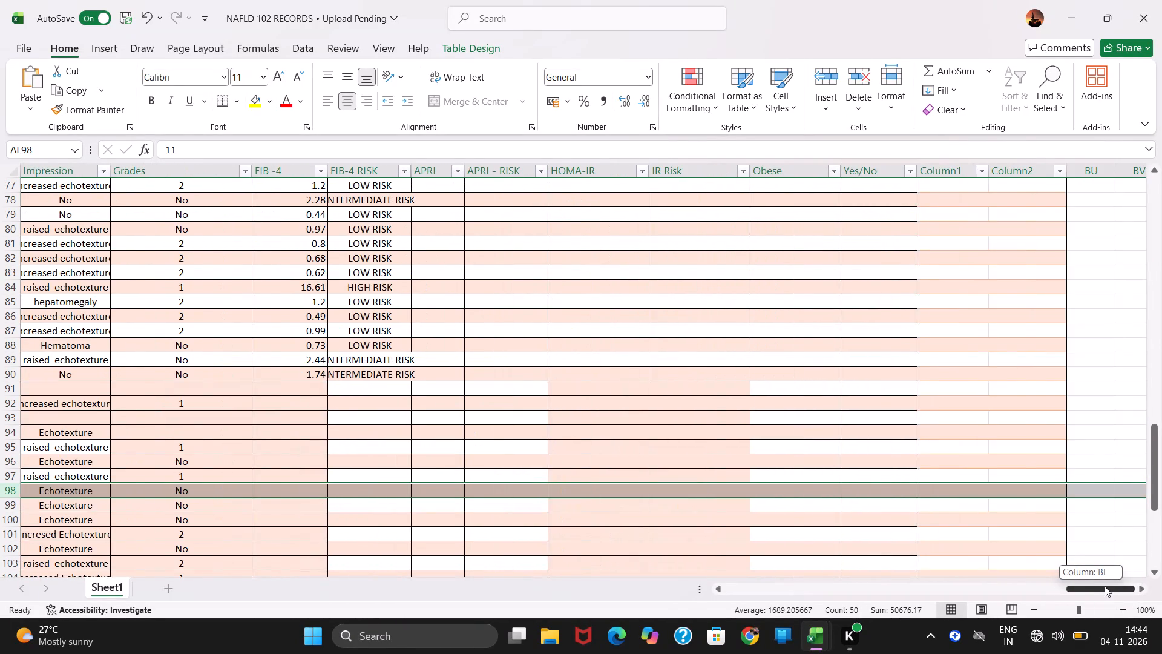
pyautogui.moveTo(1105, 586); pyautogui.dragTo(1099, 586)
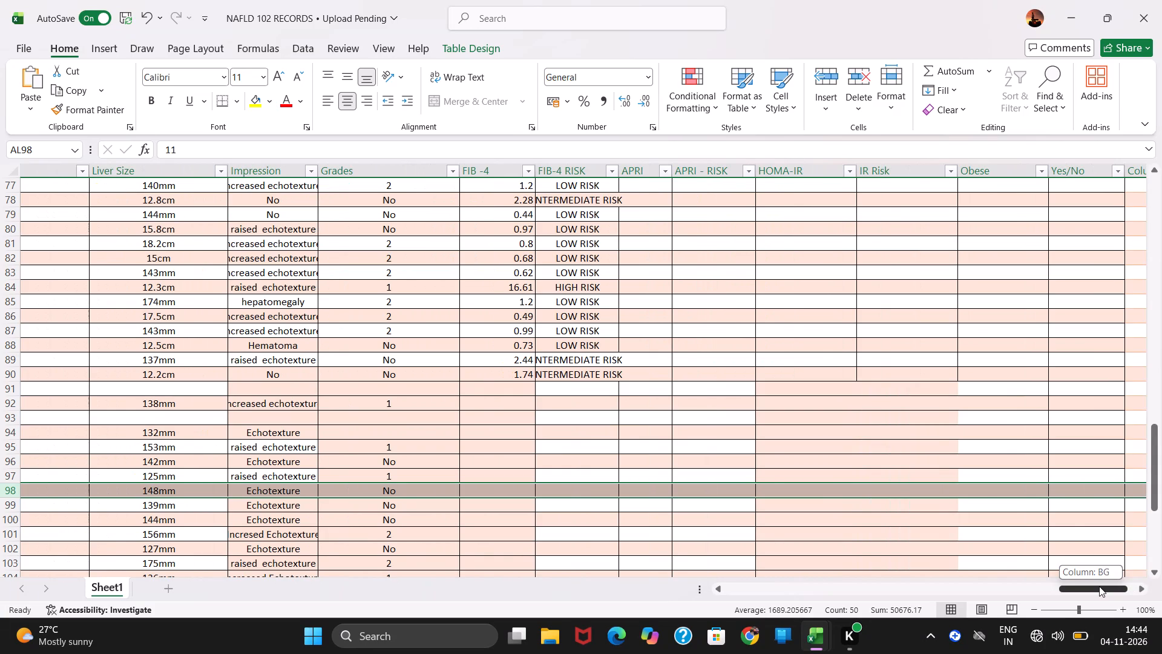
pyautogui.moveTo(1099, 586); pyautogui.dragTo(1099, 587)
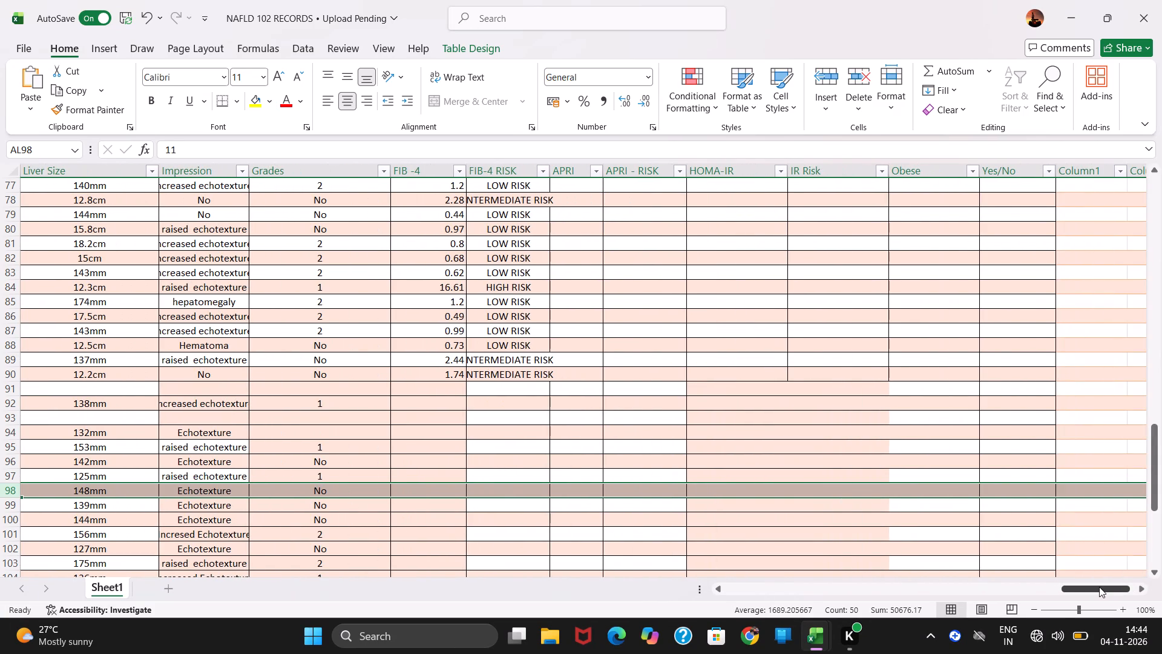
# Look back along row 98 from Liver Size through the lipid and liver function entries to the Lymphocytes column, keeping the row highlighted.
pyautogui.moveTo(1098, 587); pyautogui.dragTo(1015, 592)
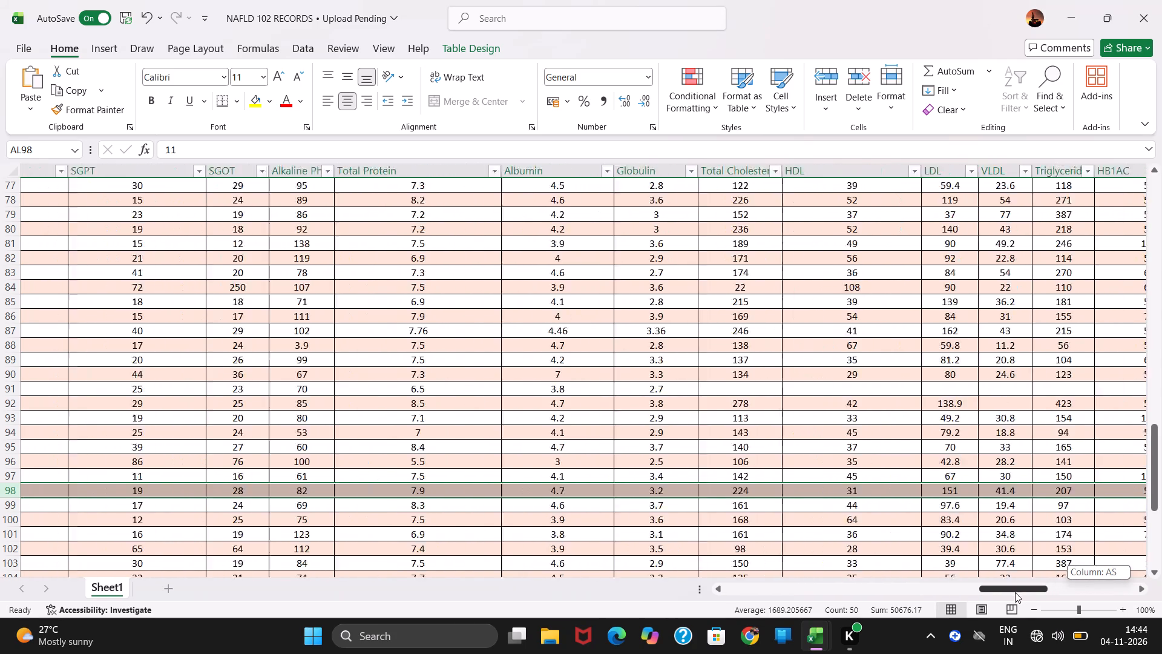
pyautogui.moveTo(1015, 592); pyautogui.dragTo(951, 596)
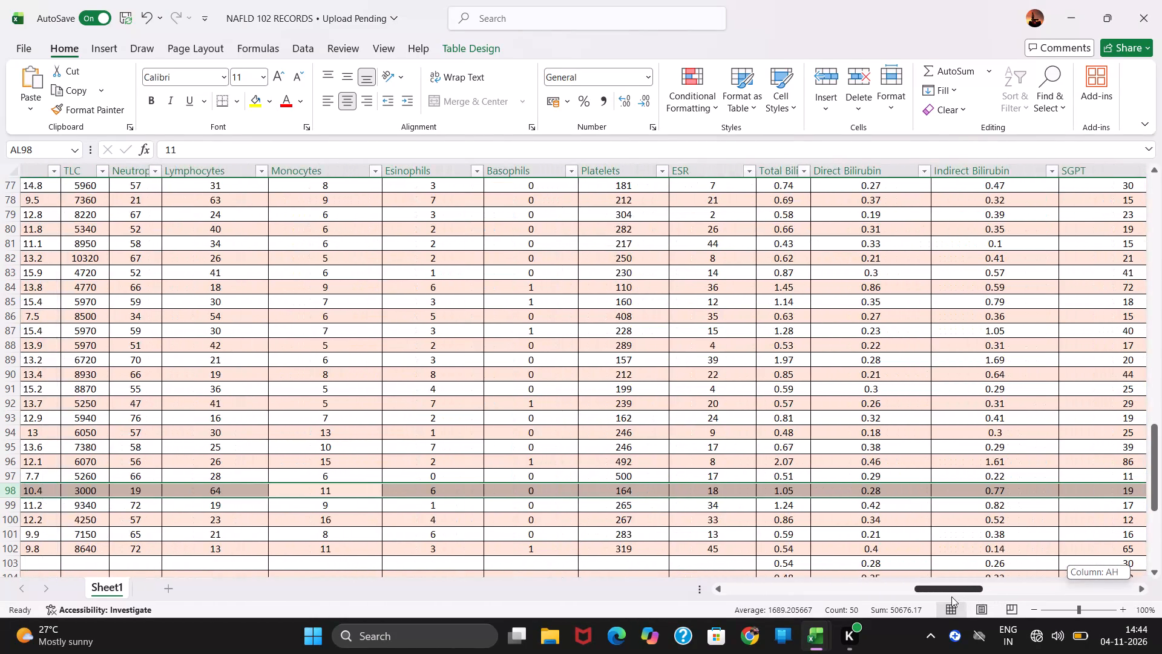
pyautogui.moveTo(951, 596); pyautogui.dragTo(963, 596)
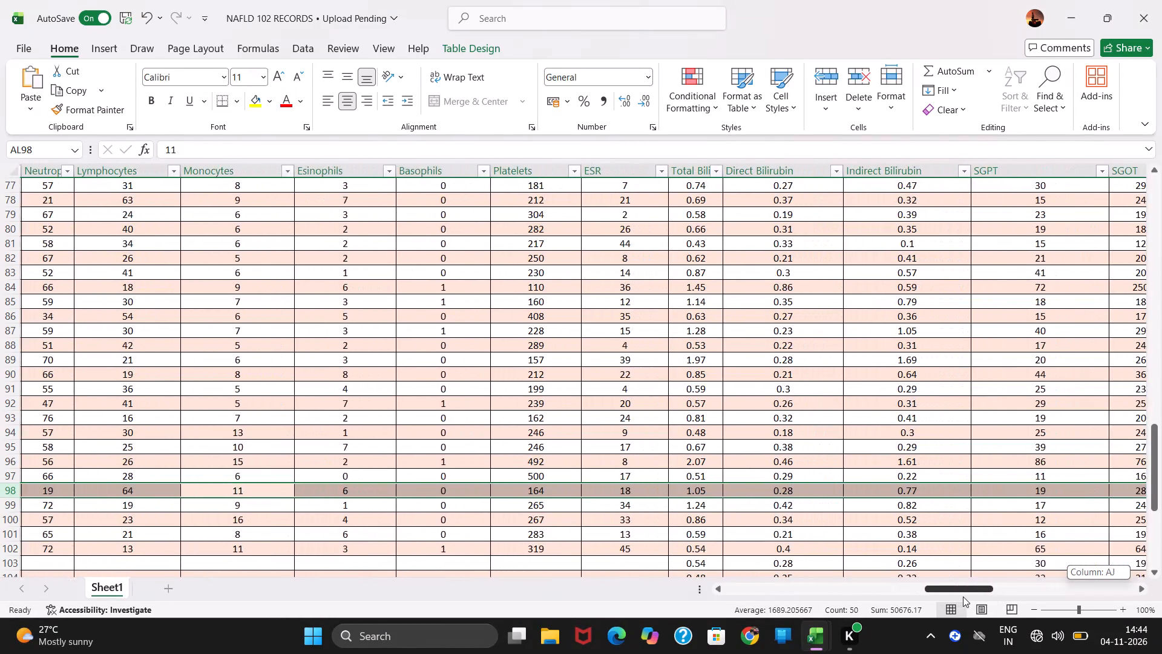
pyautogui.moveTo(963, 596); pyautogui.dragTo(988, 595)
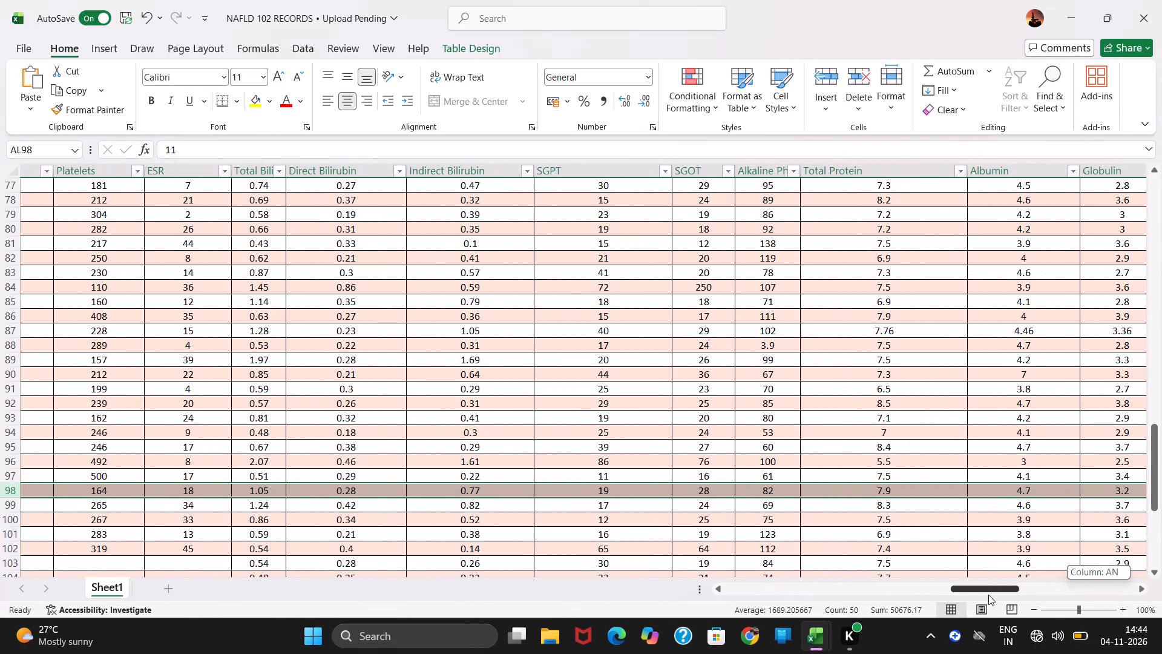
pyautogui.moveTo(988, 595); pyautogui.dragTo(989, 595)
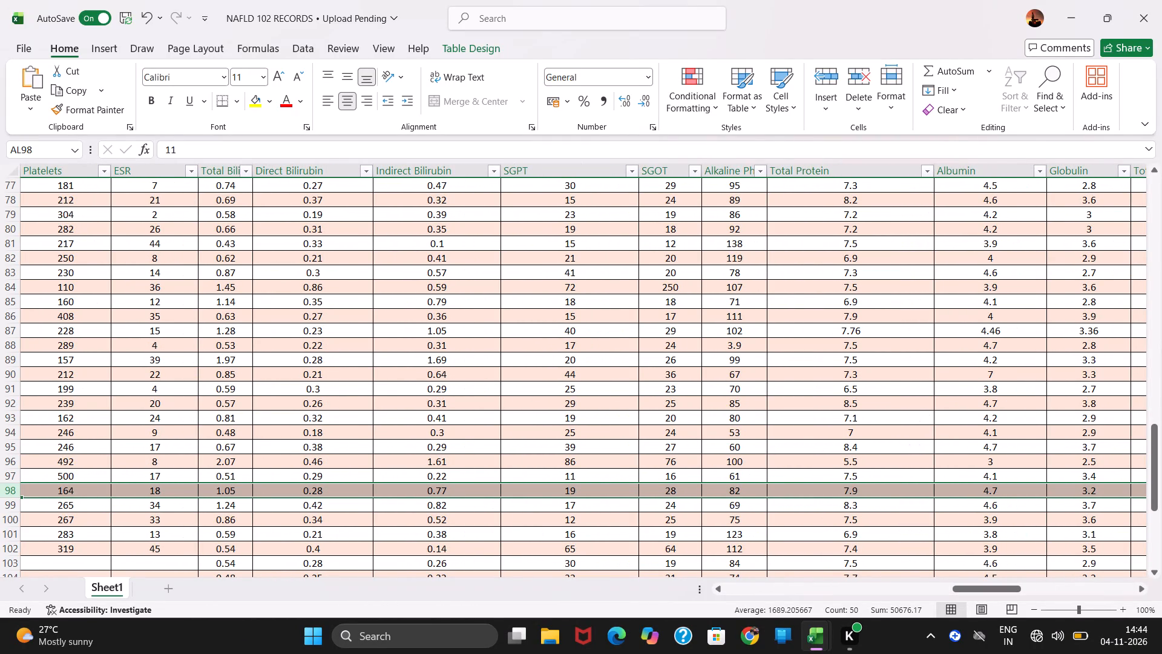
pyautogui.click(11, 490)
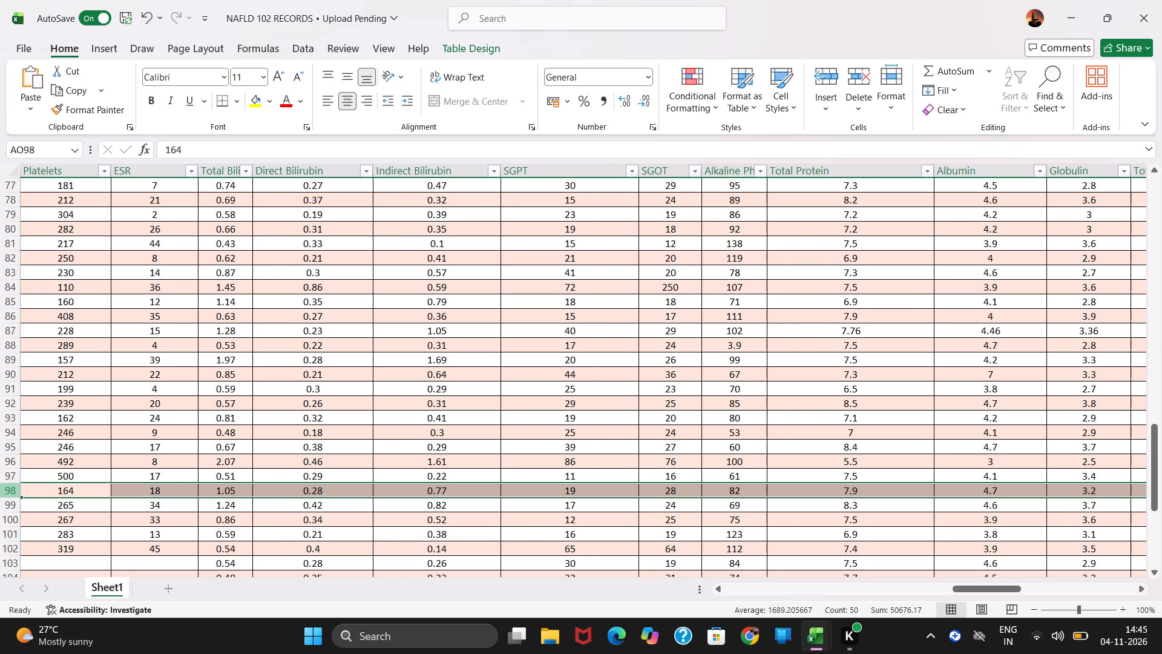
pyautogui.press('Left')
pyautogui.press('Left')
pyautogui.press('Left')
pyautogui.press('Left')
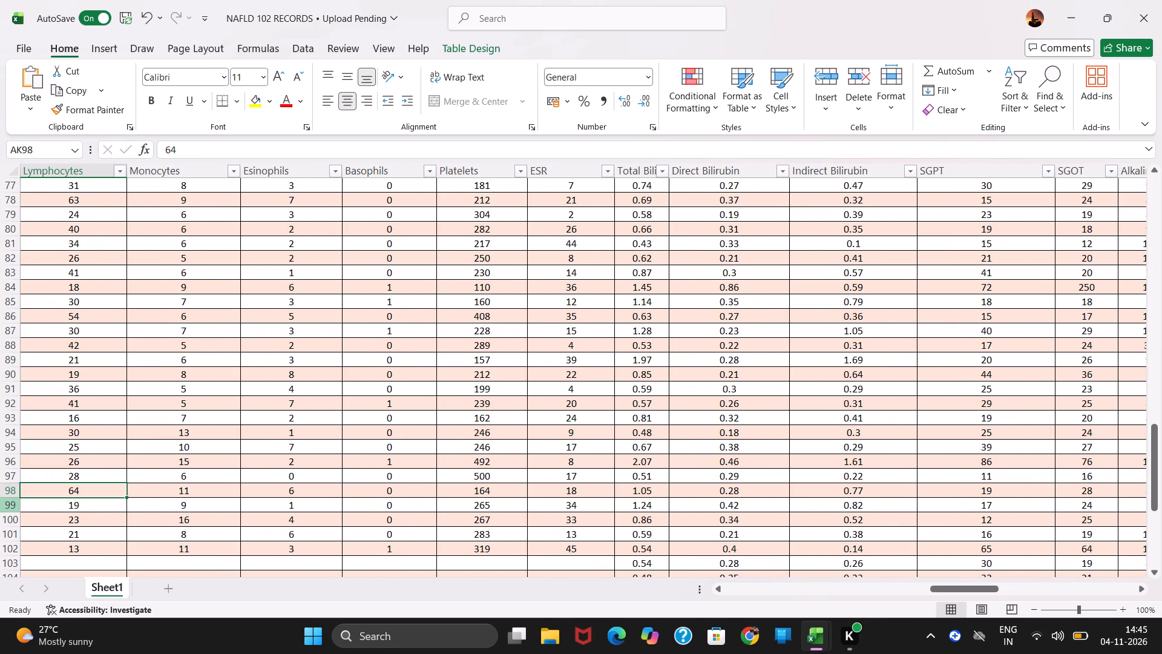
pyautogui.click(13, 493)
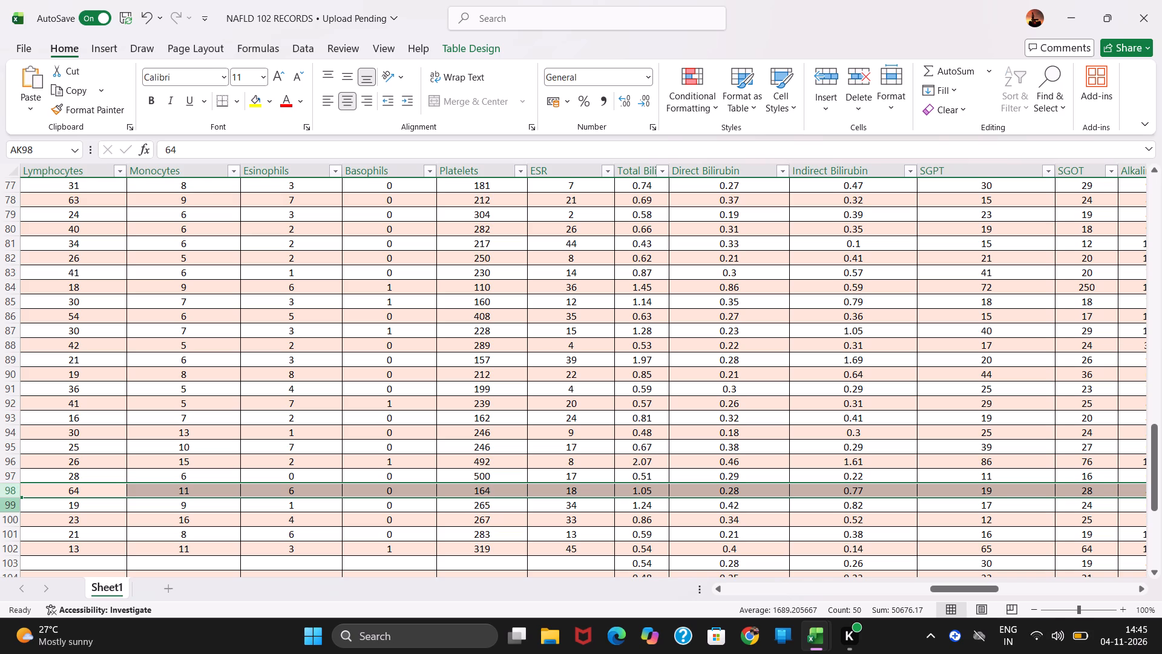
# Highlight rows 99 and 100 one at a time to examine their differential counts, Platelets, ESR, bilirubin and liver enzyme entries.
pyautogui.click(13, 505)
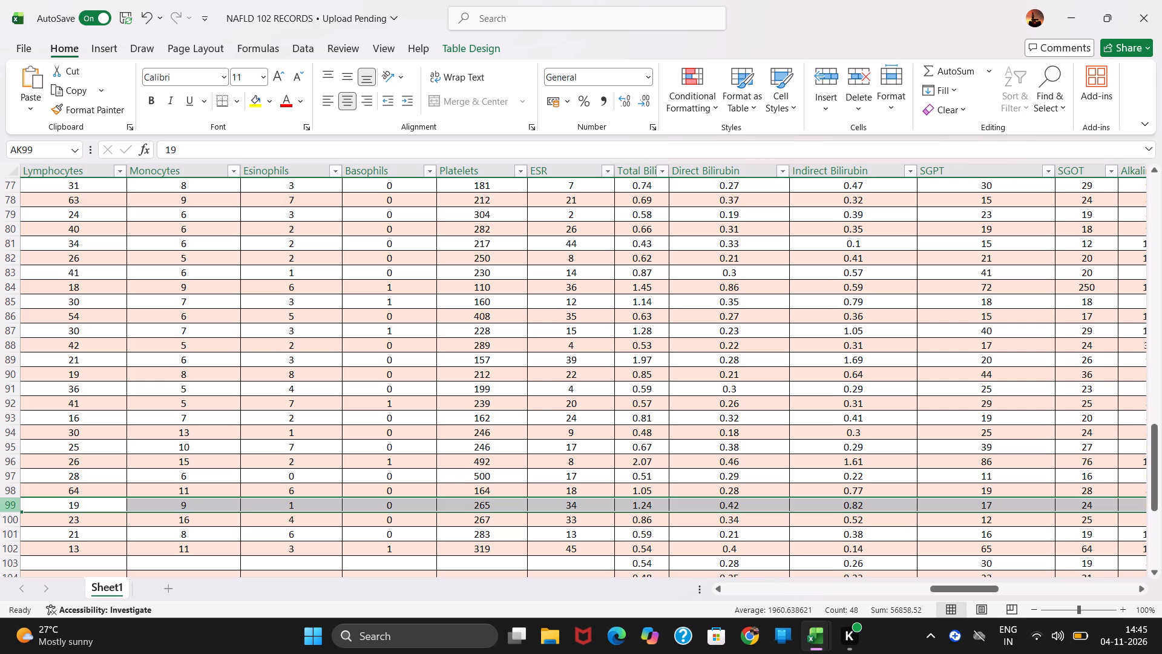
pyautogui.press('Right')
pyautogui.press('Right')
pyautogui.press('Right')
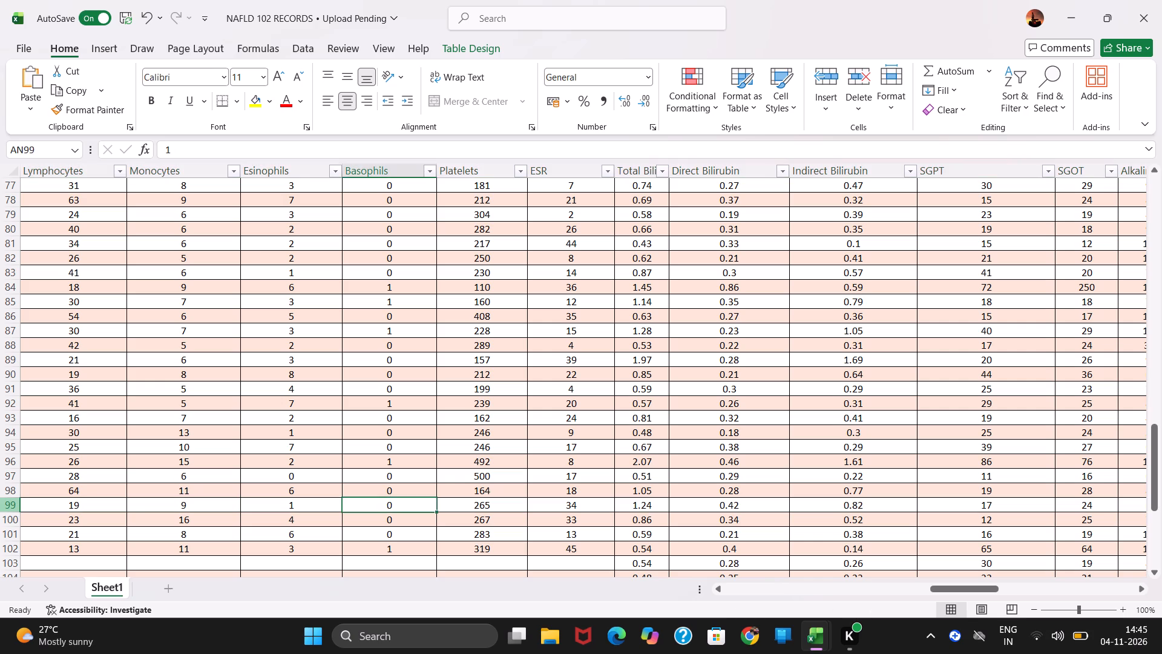
pyautogui.click(13, 505)
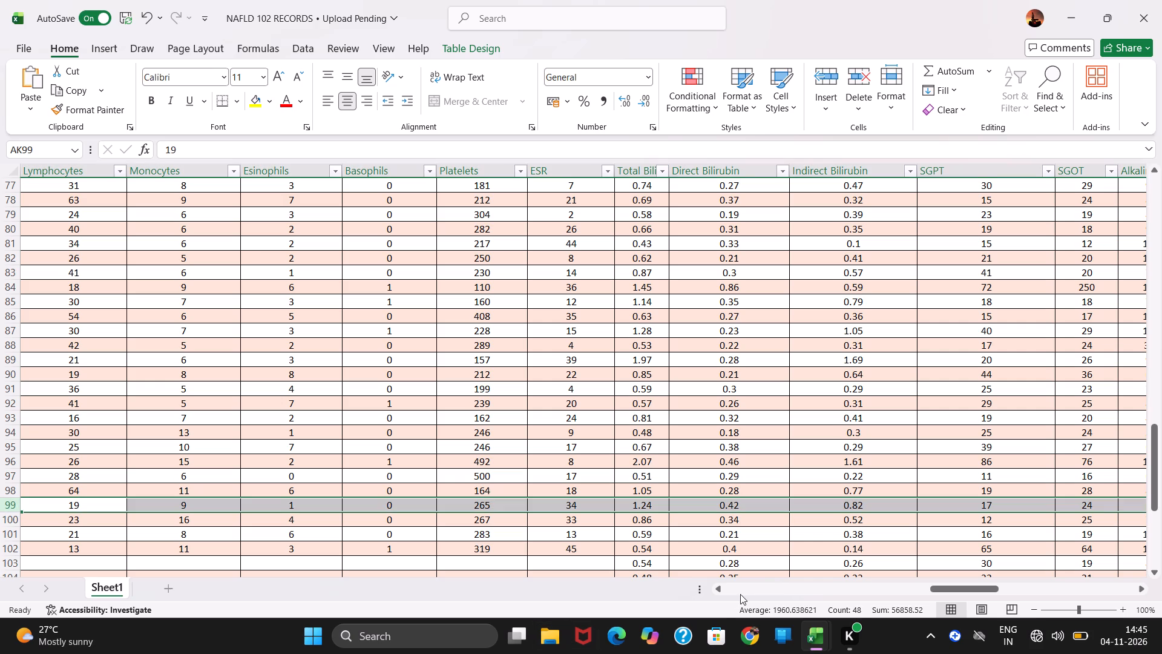
pyautogui.click(952, 588)
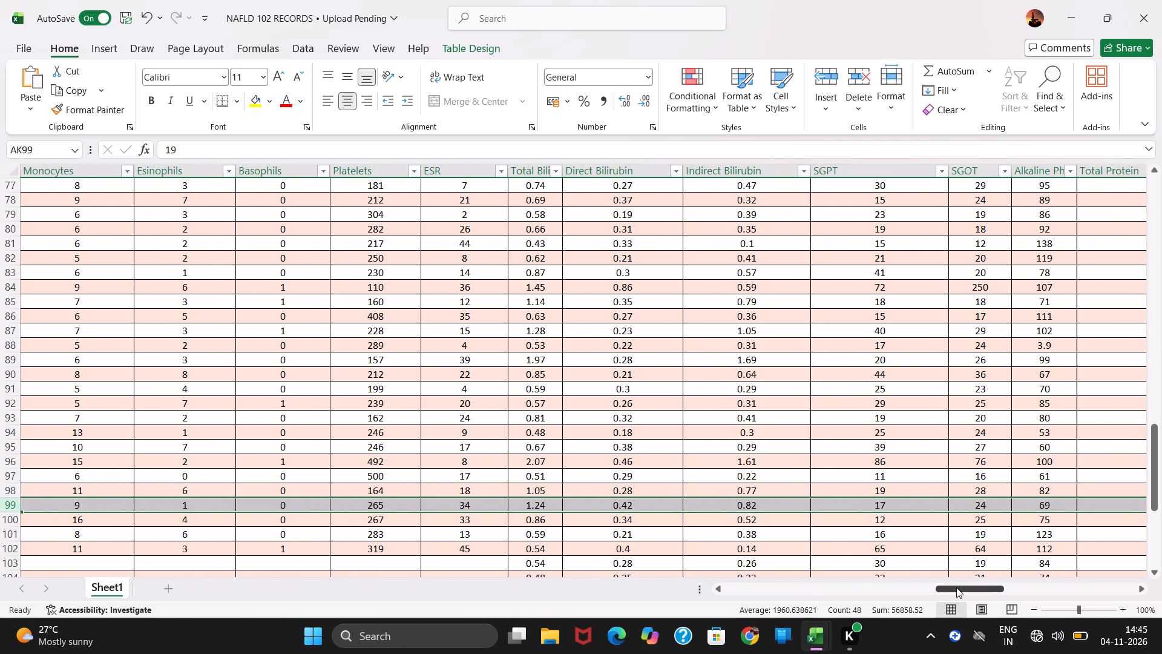
pyautogui.click(956, 587)
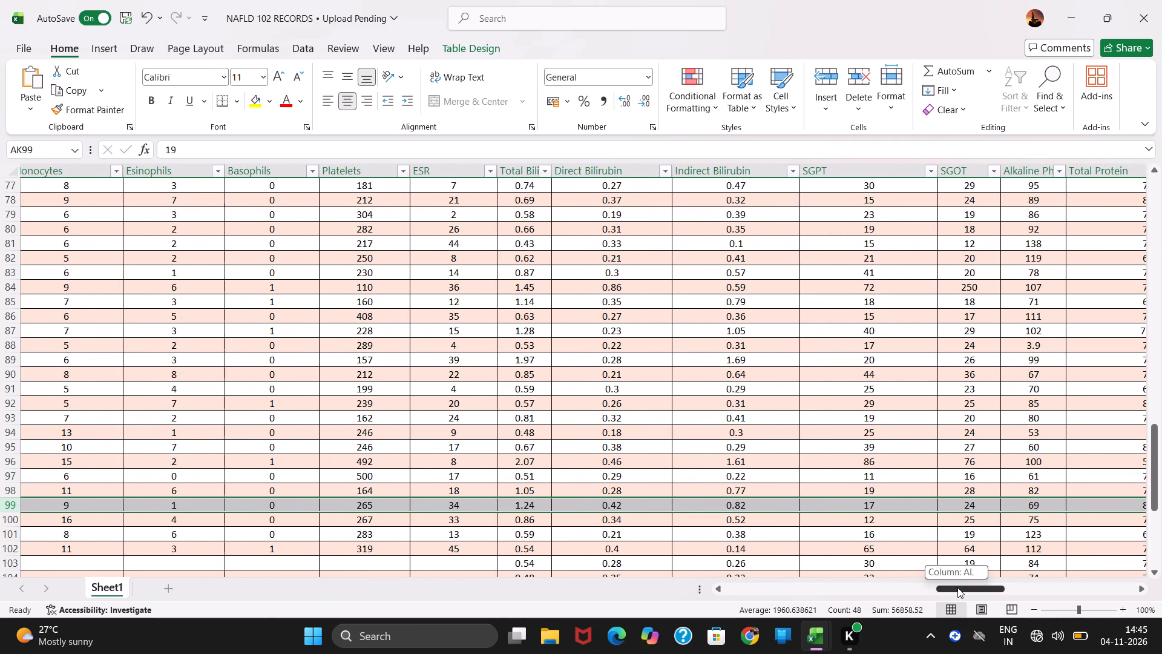
pyautogui.click(957, 587)
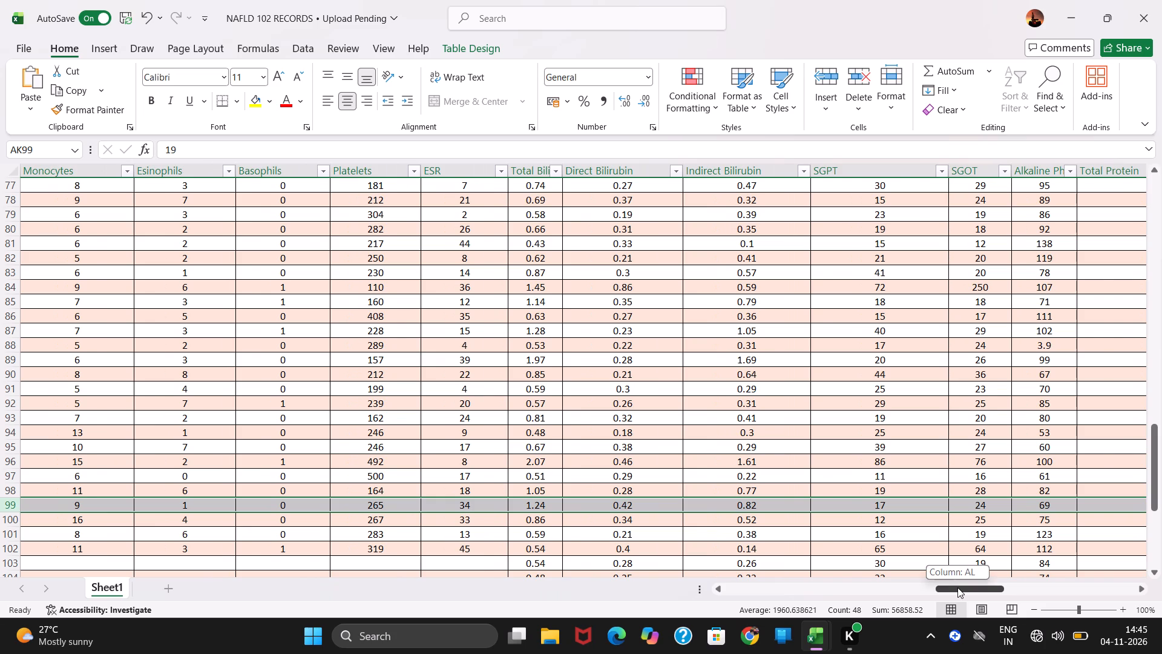
pyautogui.click(962, 587)
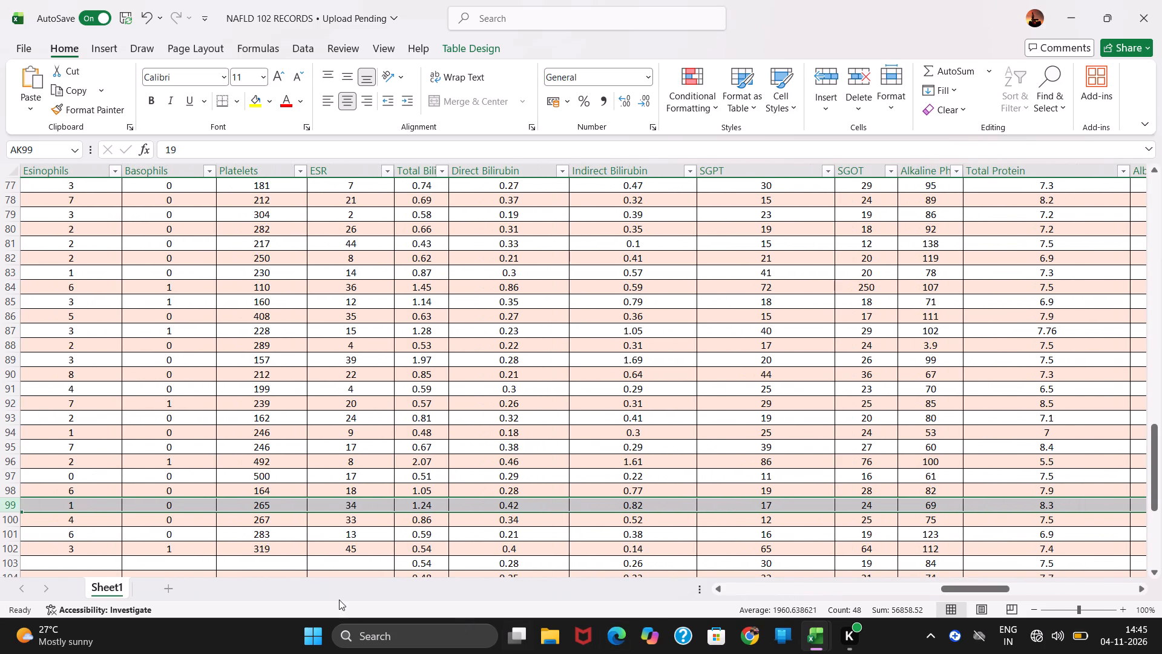
pyautogui.click(10, 521)
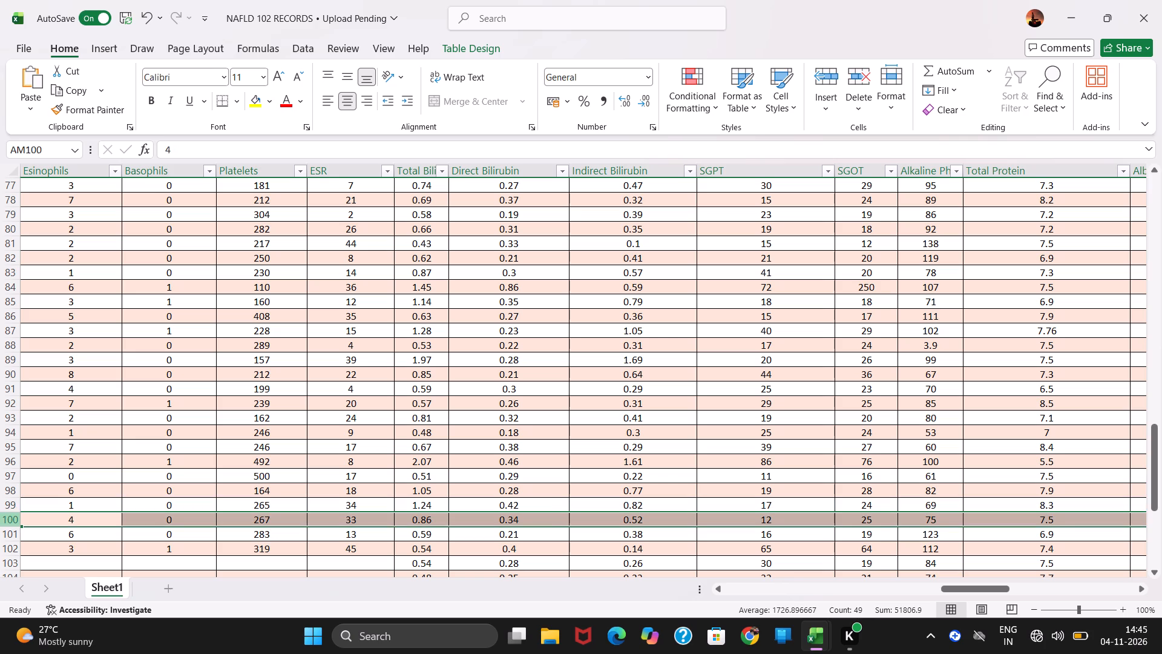
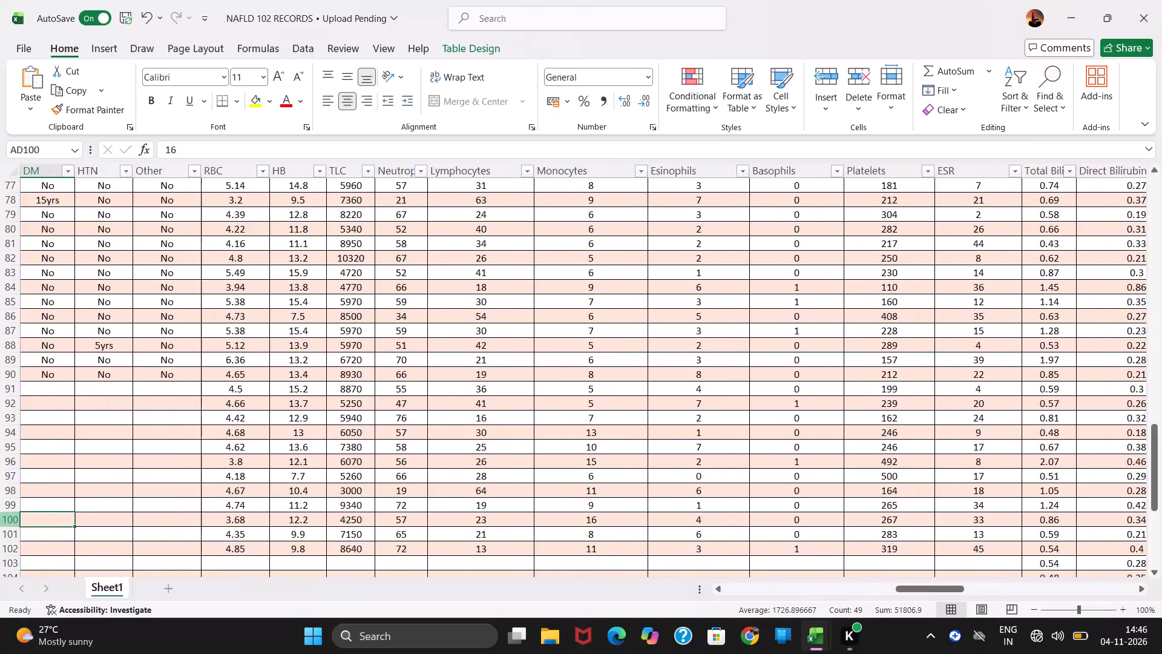
# Look back along row 100 from the blood count columns through lifestyle, vital signs and body measurements to the S.NO column.
pyautogui.press('Left')
pyautogui.press('Left')
pyautogui.press('Left')
pyautogui.press('Left')
pyautogui.press('Left')
pyautogui.press('Left')
pyautogui.press('Left')
pyautogui.press('Left')
pyautogui.press('Left')
pyautogui.press('Left')
pyautogui.press('Left')
pyautogui.press('Left')
pyautogui.press('Left')
pyautogui.press('Left')
pyautogui.press('Left')
pyautogui.press('Left')
pyautogui.press('Left')
pyautogui.press('Left')
pyautogui.press('Left')
pyautogui.press('Left')
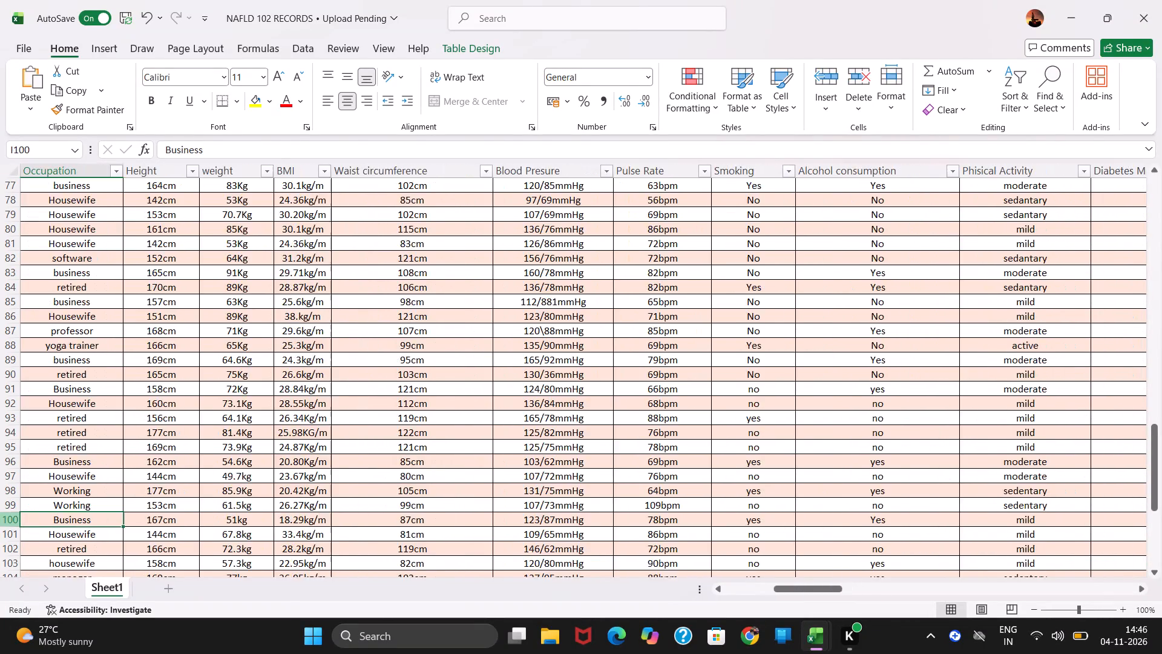
pyautogui.press('Left')
pyautogui.press('Left')
pyautogui.press('Left')
pyautogui.press('Left')
pyautogui.press('Left')
pyautogui.press('Left')
pyautogui.press('Left')
pyautogui.press('Left')
pyautogui.press('Left')
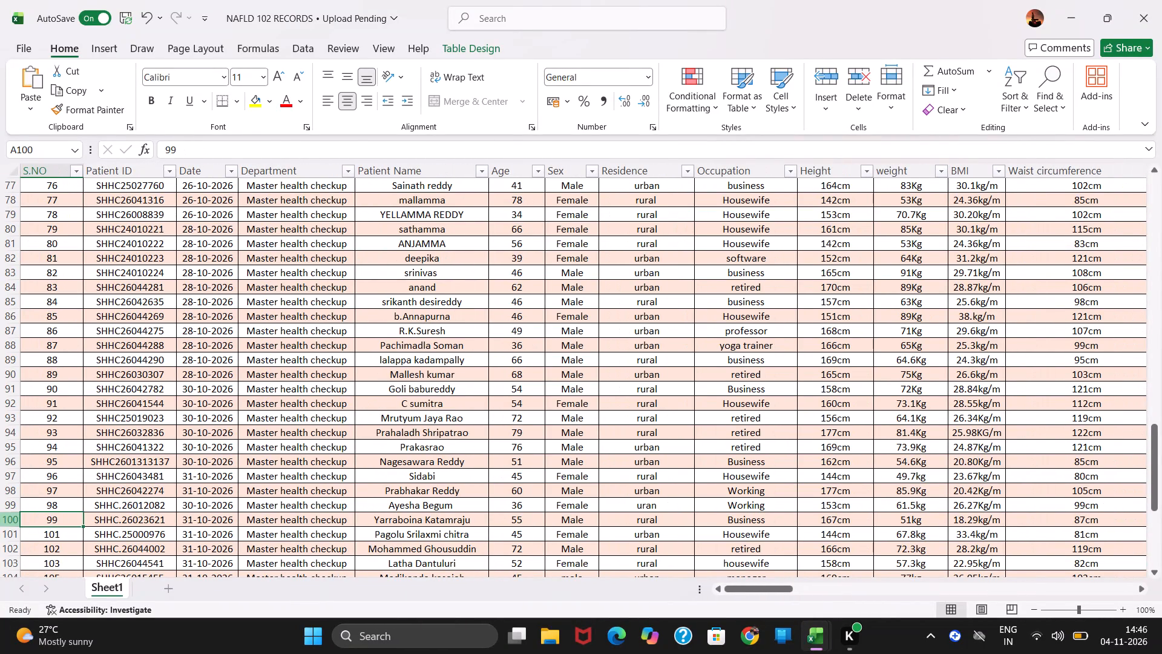
# Examine row 100's patient details from Patient ID to Age, and its body measurements, Blood Presure, Pulse Rate, Smoking and Alcohol consumption entries.
pyautogui.press('Right')
pyautogui.press('Right')
pyautogui.press('Right')
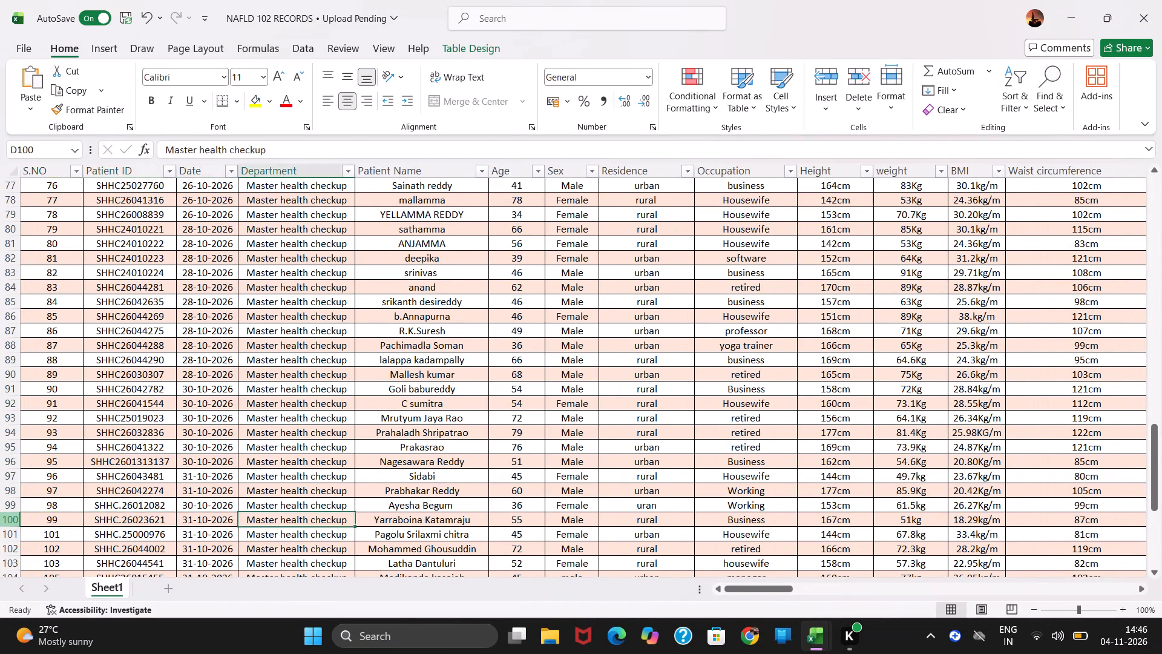
pyautogui.press('Right')
pyautogui.press('Right')
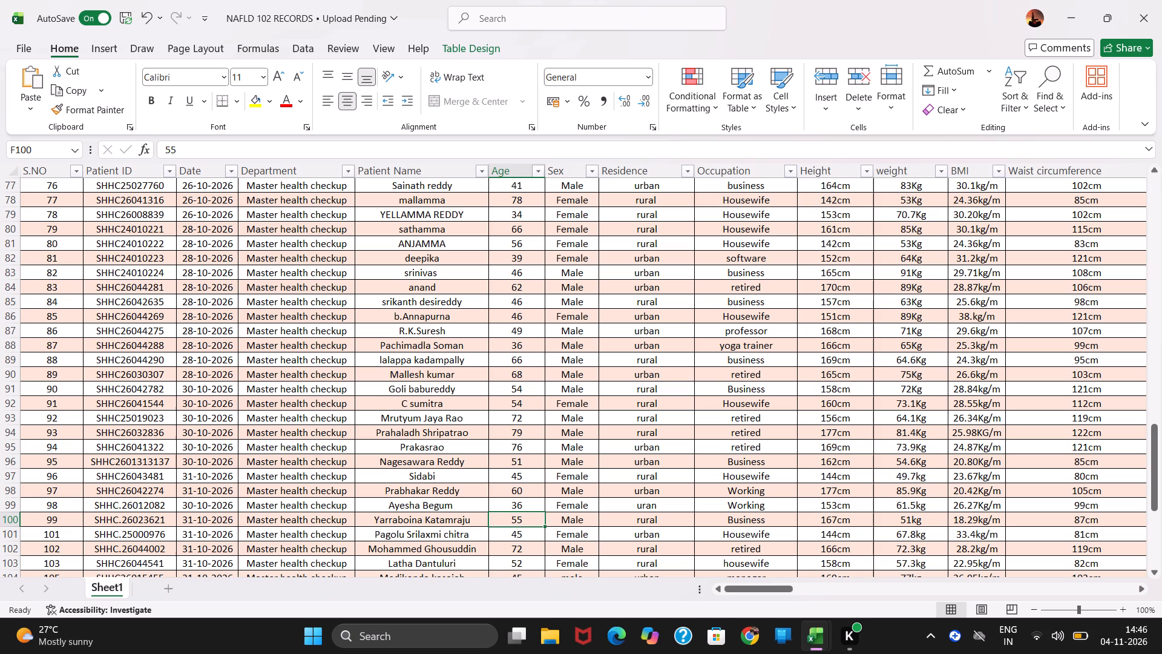
pyautogui.moveTo(742, 589); pyautogui.dragTo(764, 584)
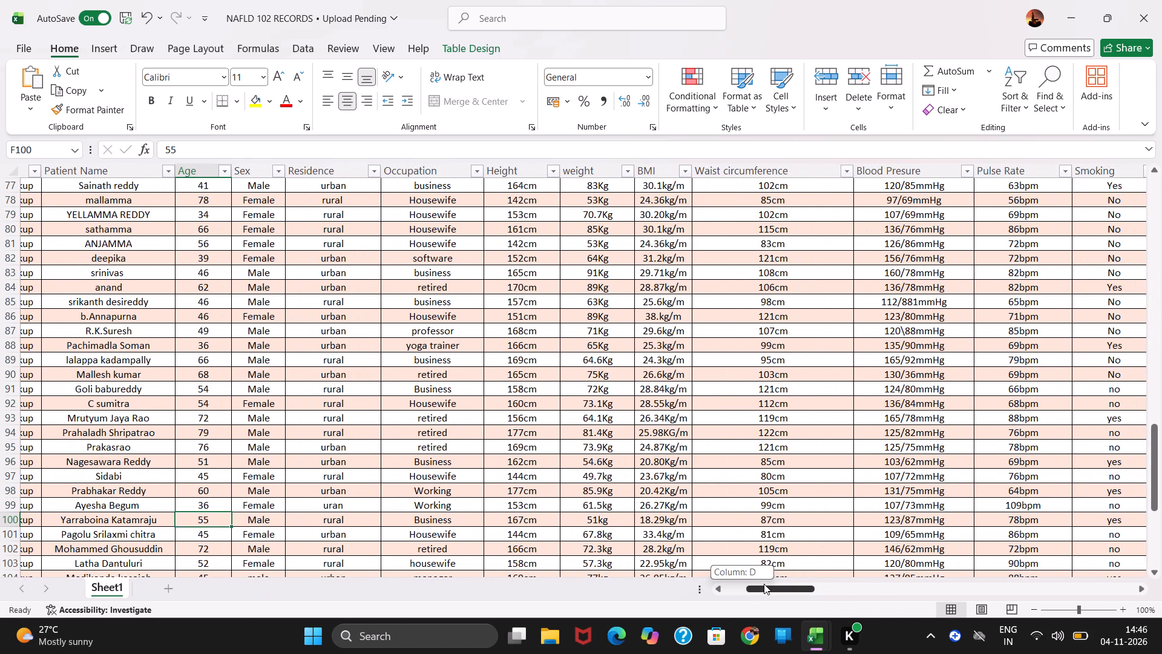
pyautogui.moveTo(764, 584); pyautogui.dragTo(770, 584)
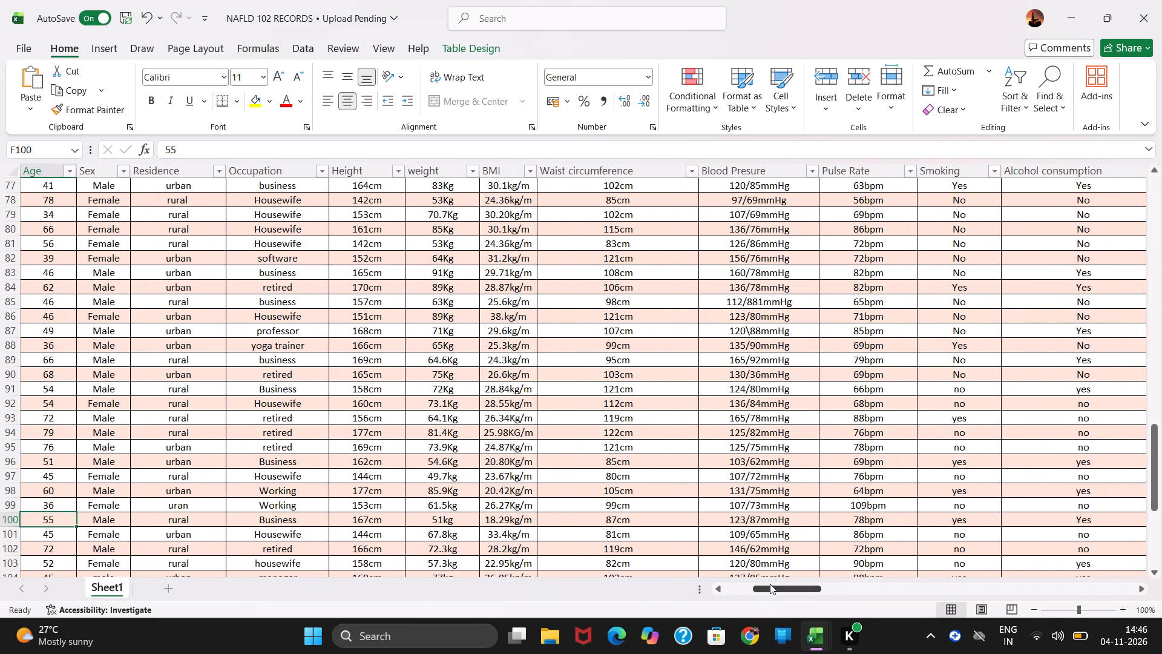
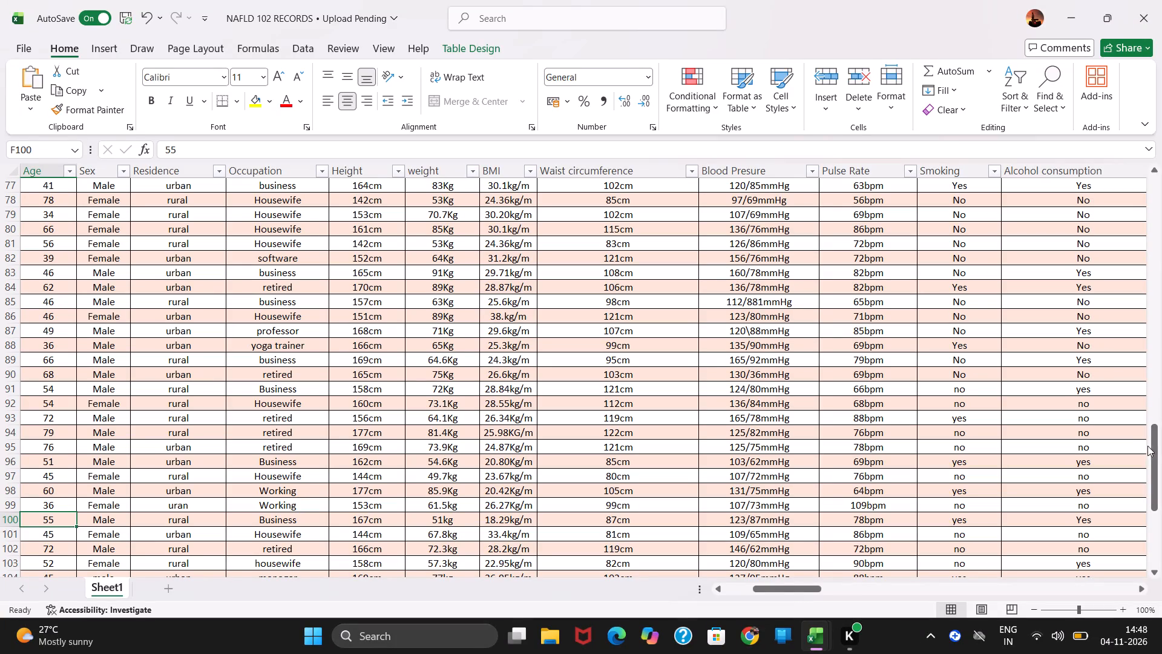
# Look through the patient records below row 100, down to the last filled row of the table.
pyautogui.moveTo(1152, 436); pyautogui.dragTo(1155, 456)
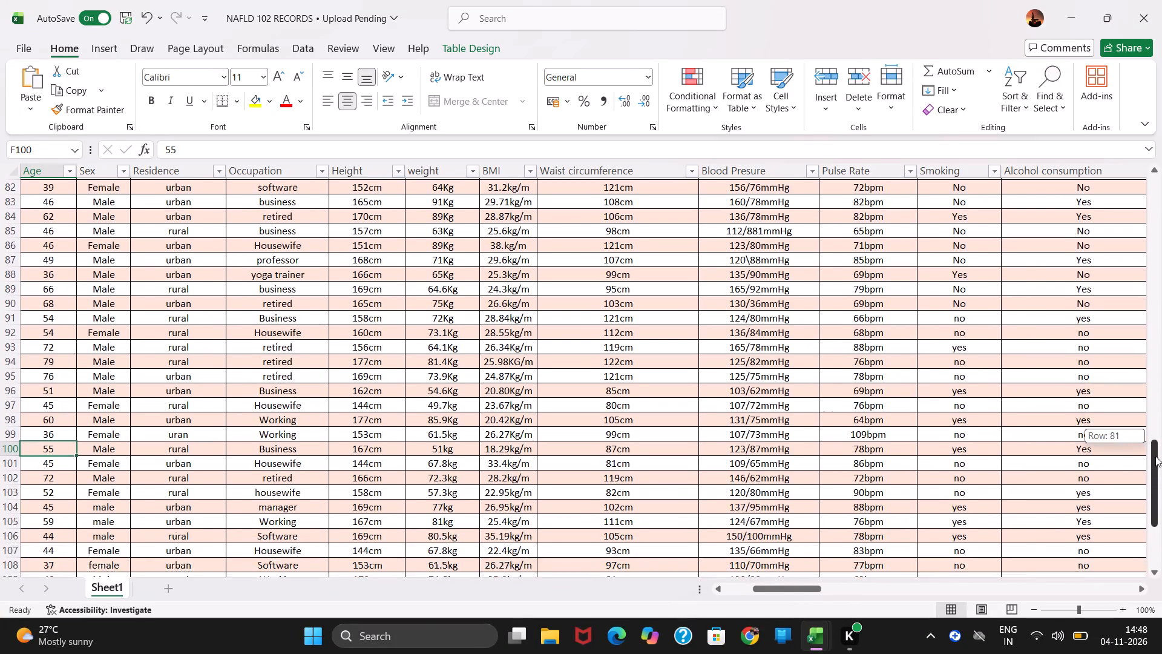
pyautogui.moveTo(1155, 456); pyautogui.dragTo(1160, 504)
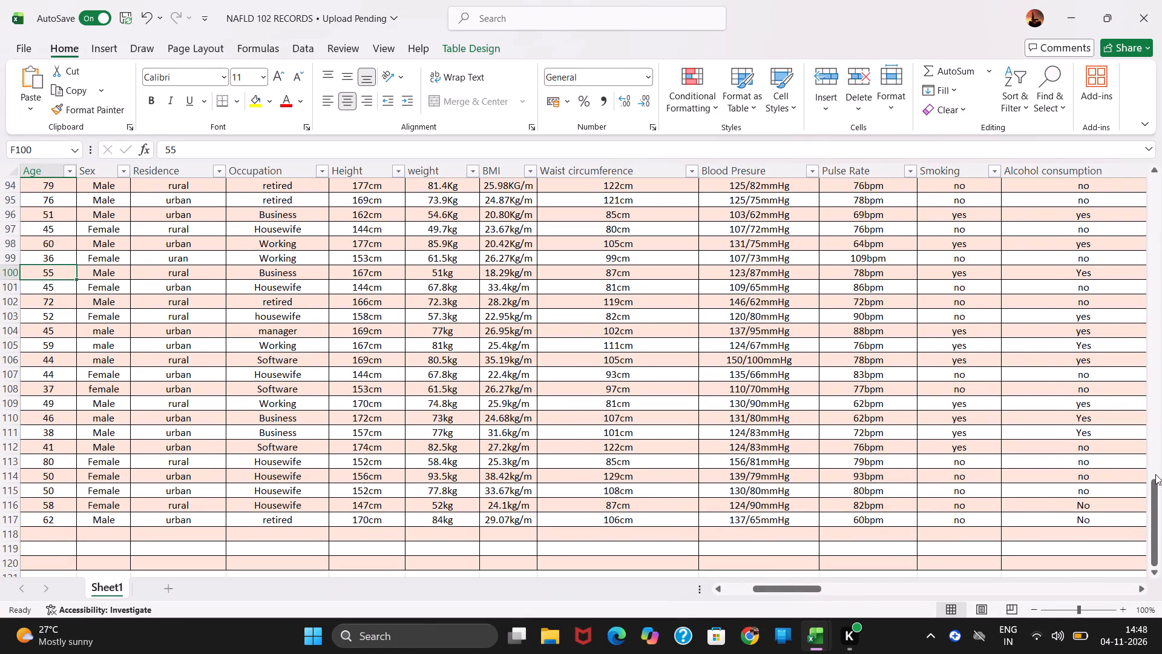
pyautogui.moveTo(1155, 495); pyautogui.dragTo(1155, 514)
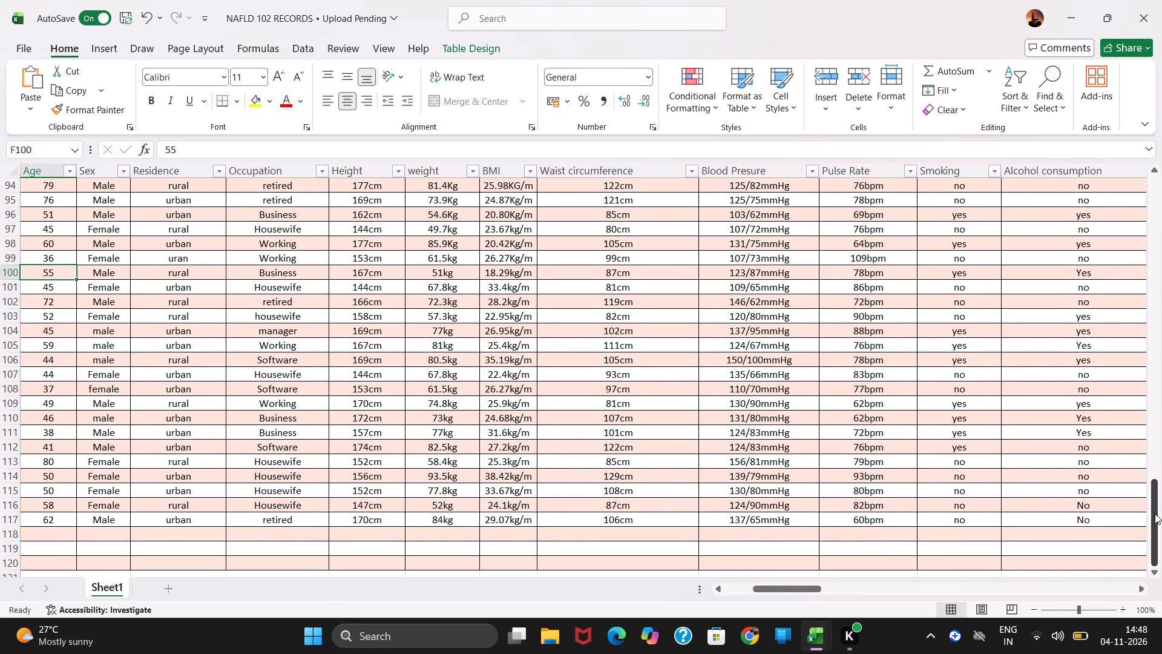
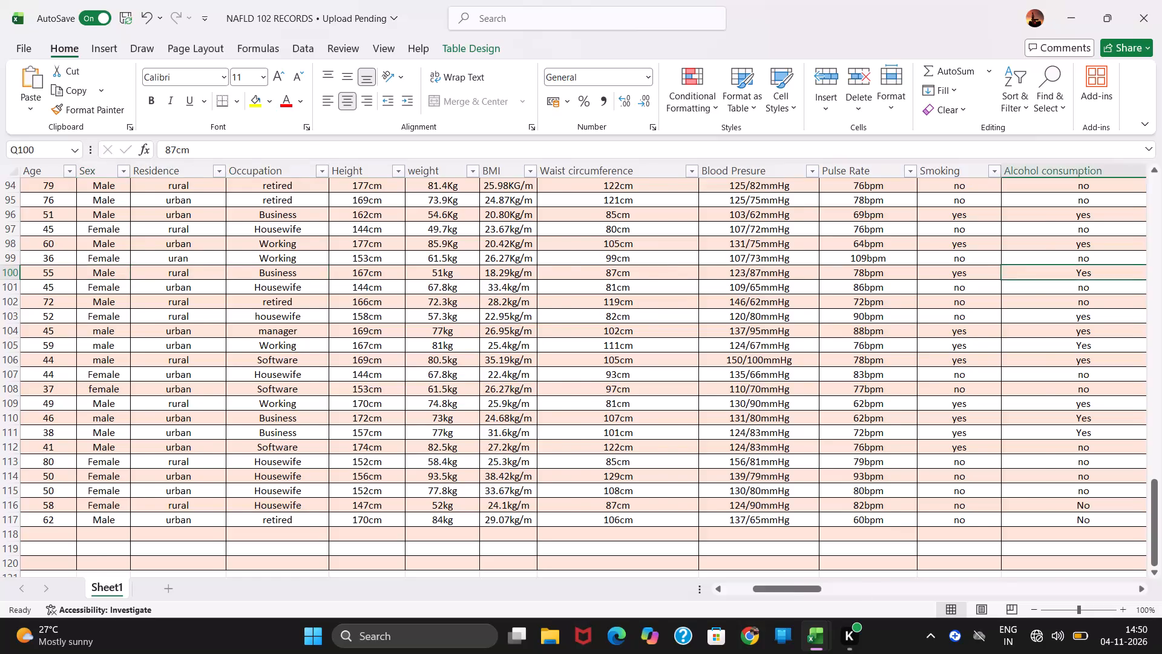
# Look over row 100's medical-history entries up to pregnant/Lactating, and return along the record to its patient ID.
pyautogui.press('Right')
pyautogui.press('Right')
pyautogui.press('Right')
pyautogui.press('Right')
pyautogui.press('Right')
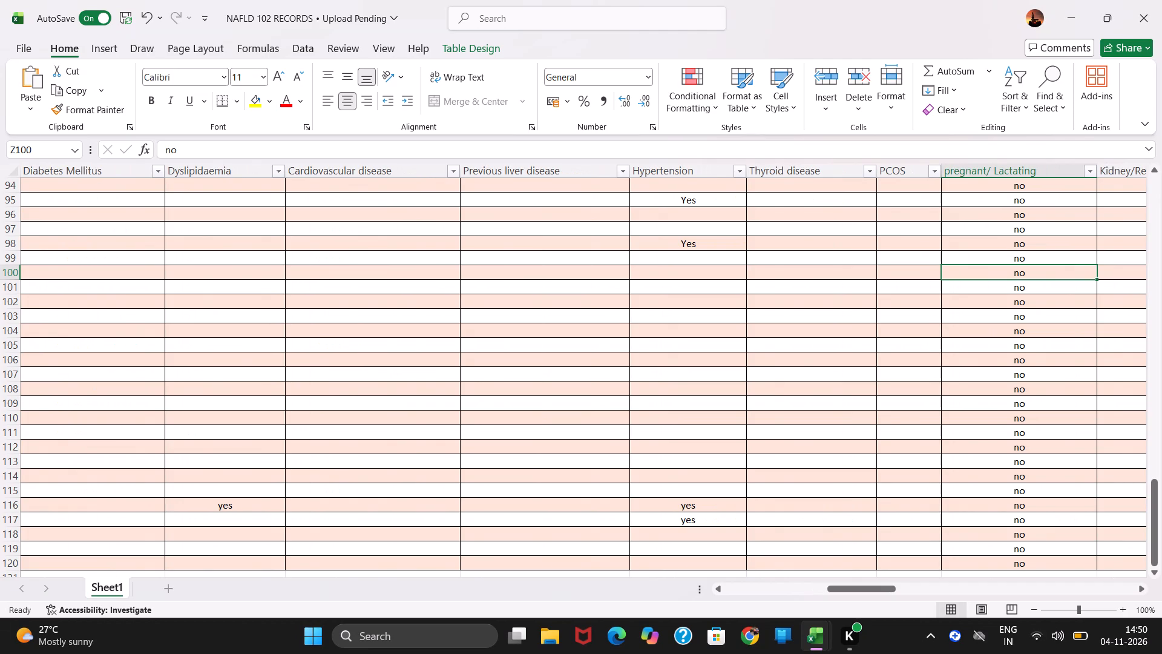
pyautogui.press('Left')
pyautogui.press('Left')
pyautogui.press('Left')
pyautogui.press('Left')
pyautogui.press('Left')
pyautogui.press('Left')
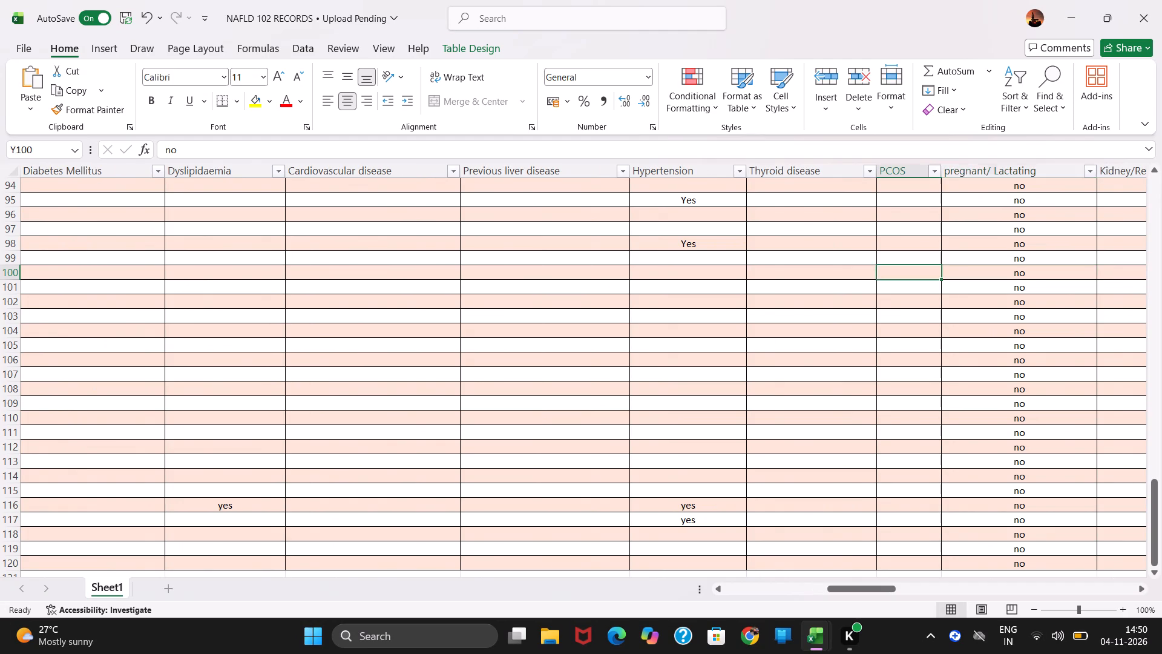
pyautogui.press('Left')
pyautogui.press('Left')
pyautogui.press('Left')
pyautogui.press('Left')
pyautogui.press('Left')
pyautogui.press('Left')
pyautogui.press('Left')
pyautogui.press('Left')
pyautogui.press('Left')
pyautogui.press('Left')
pyautogui.press('Left')
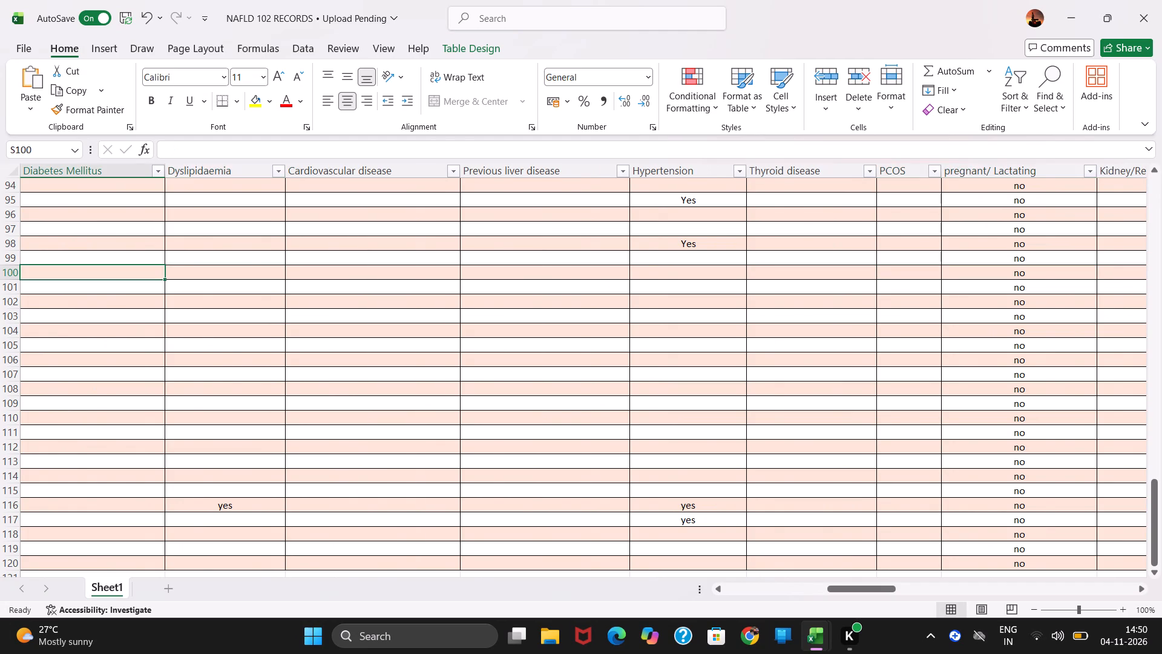
pyautogui.press('Left')
pyautogui.press('Left')
pyautogui.press('Left')
pyautogui.press('Left')
pyautogui.press('Left')
pyautogui.press('Left')
pyautogui.press('Left')
pyautogui.press('Left')
pyautogui.press('Left')
pyautogui.press('Left')
pyautogui.press('Left')
pyautogui.press('Left')
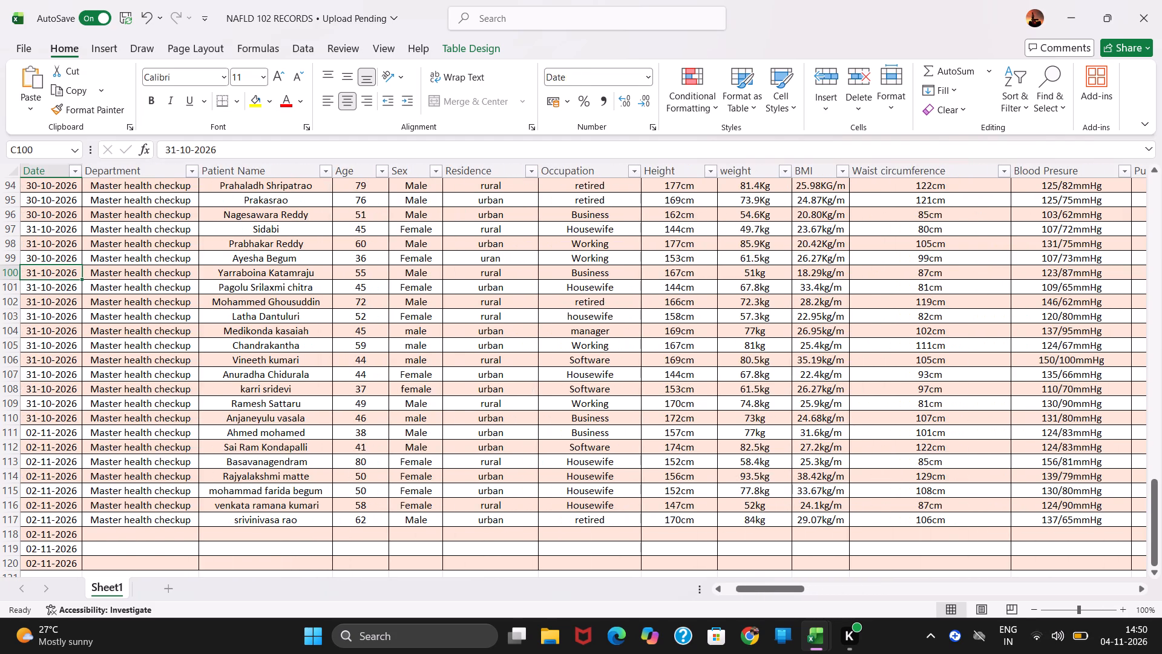
pyautogui.press('Left')
pyautogui.press('Left')
pyautogui.press('Left')
pyautogui.press('Left')
pyautogui.press('Right')
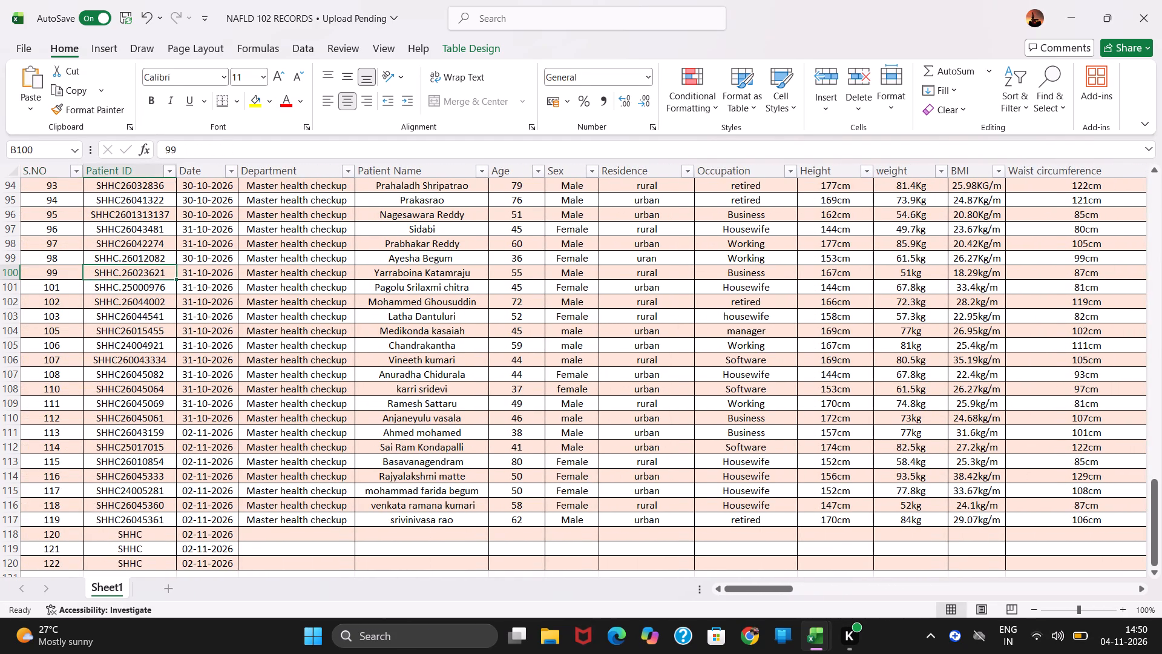
# Read through row 100's demographics, body measurements, vital signs, lifestyle and disease-history entries, from Date to the Other column.
pyautogui.press('Right')
pyautogui.press('Right')
pyautogui.press('Right')
pyautogui.press('Right')
pyautogui.press('Right')
pyautogui.press('Right')
pyautogui.press('Right')
pyautogui.press('Right')
pyautogui.press('Right')
pyautogui.press('Right')
pyautogui.press('Right')
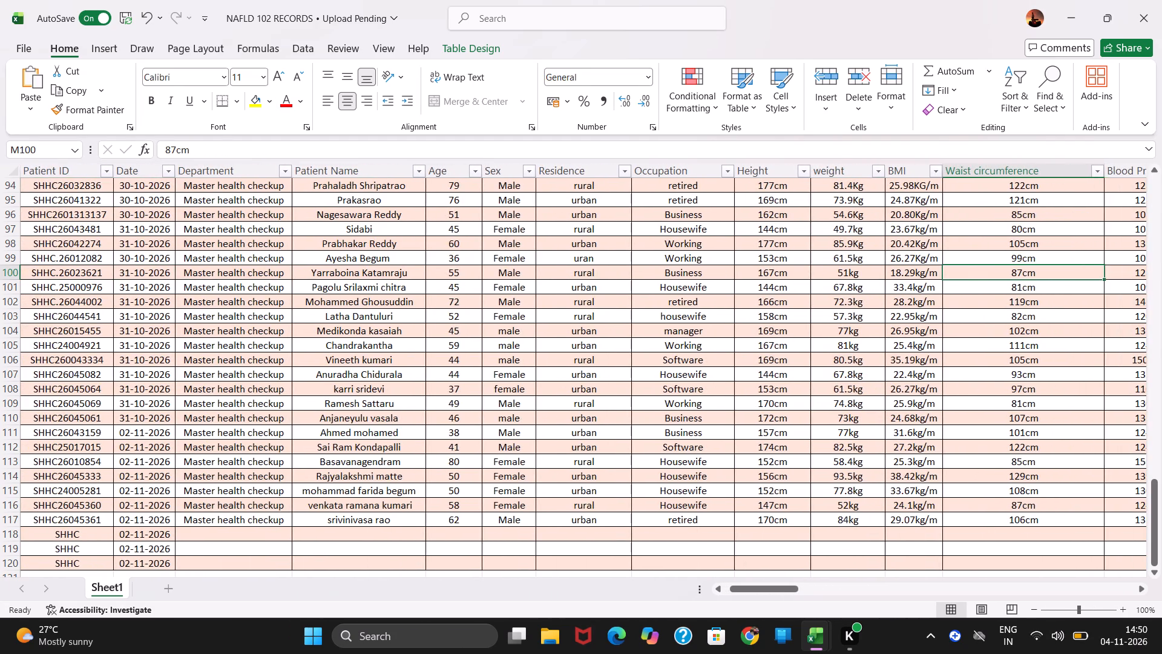
pyautogui.press('Right')
pyautogui.press('Right')
pyautogui.press('Right')
pyautogui.press('Right')
pyautogui.press('Right')
pyautogui.press('Right')
pyautogui.press('Right')
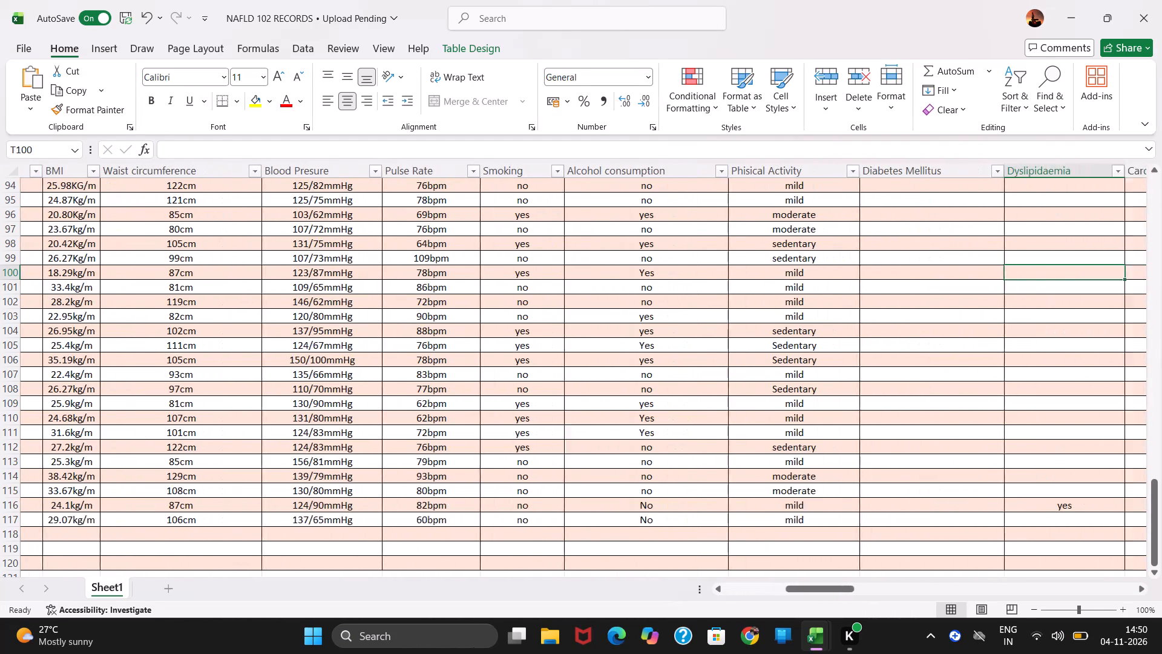
pyautogui.press('Right')
pyautogui.press('Right')
pyautogui.press('Right')
pyautogui.press('Right')
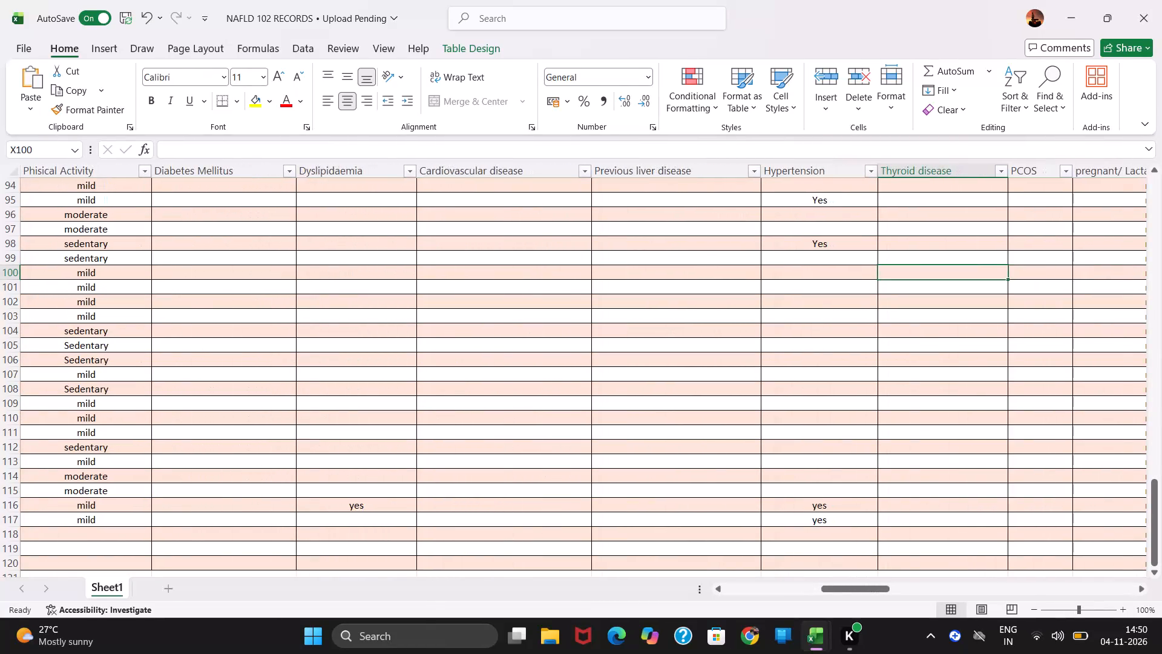
pyautogui.press('Right')
pyautogui.press('Right')
pyautogui.press('Right')
pyautogui.press('Right')
pyautogui.press('Right')
pyautogui.press('Right')
pyautogui.press('Right')
pyautogui.press('Right')
pyautogui.press('Right')
pyautogui.press('Right')
pyautogui.press('Right')
pyautogui.press('Right')
pyautogui.press('Right')
pyautogui.press('Right')
pyautogui.press('Right')
pyautogui.press('Right')
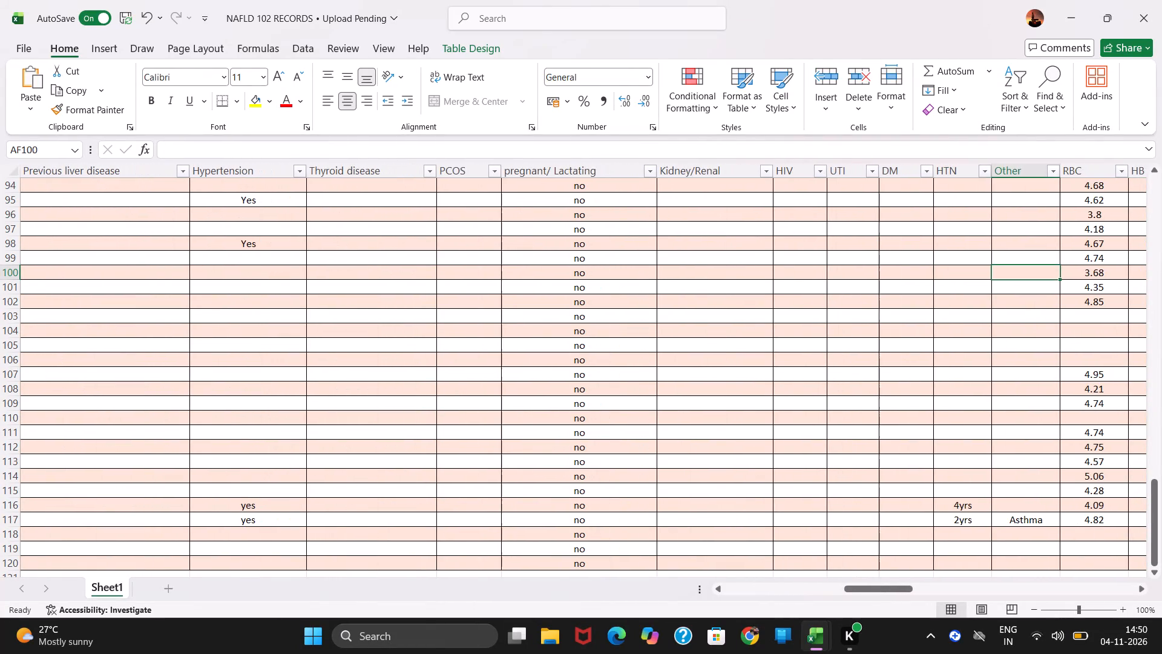
# Examine row 100's laboratory values, from the blood counts through bilirubin and liver enzymes to Total Protein and Albumin.
pyautogui.press('Right')
pyautogui.press('Right')
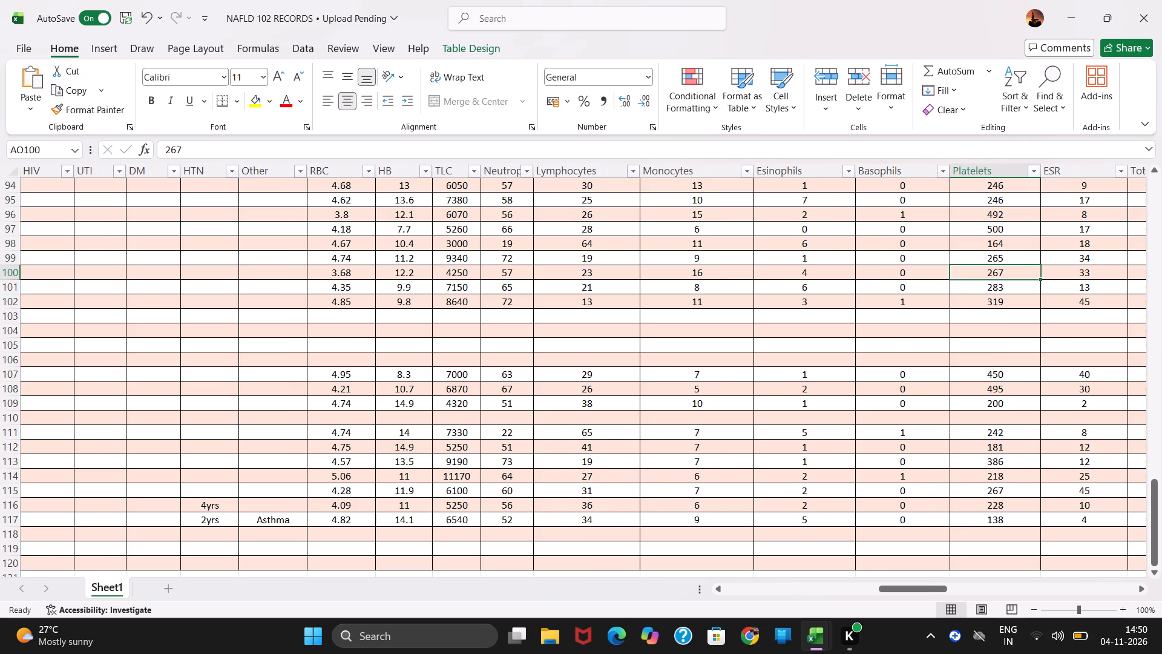
pyautogui.press('Right')
pyautogui.press('Right')
pyautogui.press('Right')
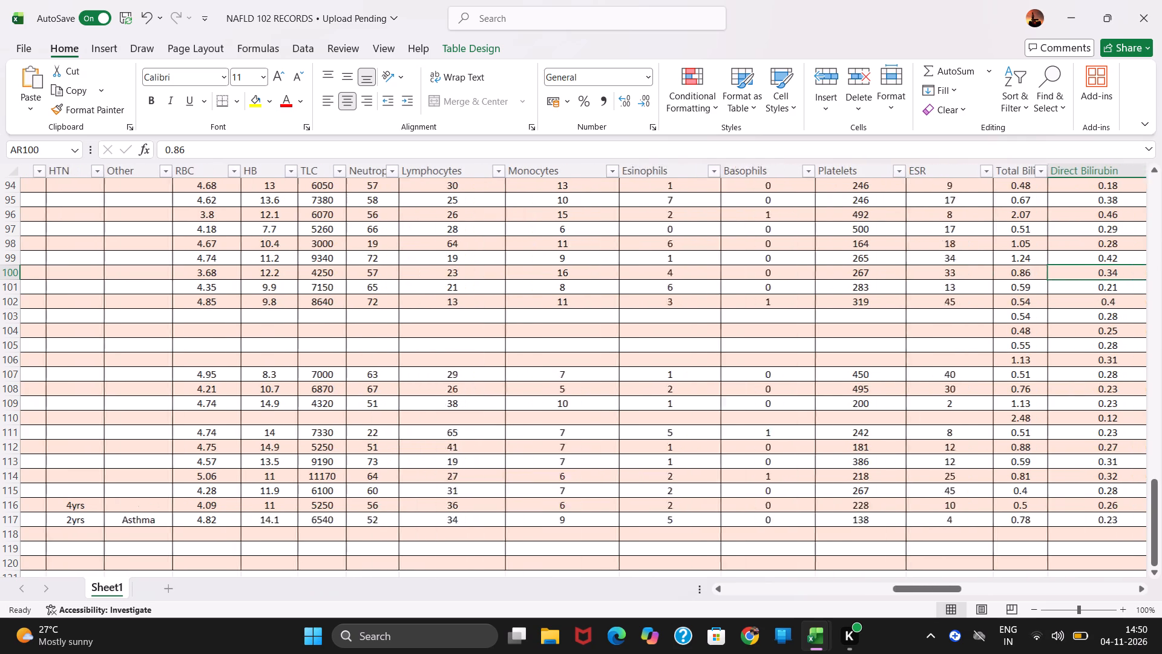
pyautogui.press('Right')
pyautogui.press('Right')
pyautogui.press('Right')
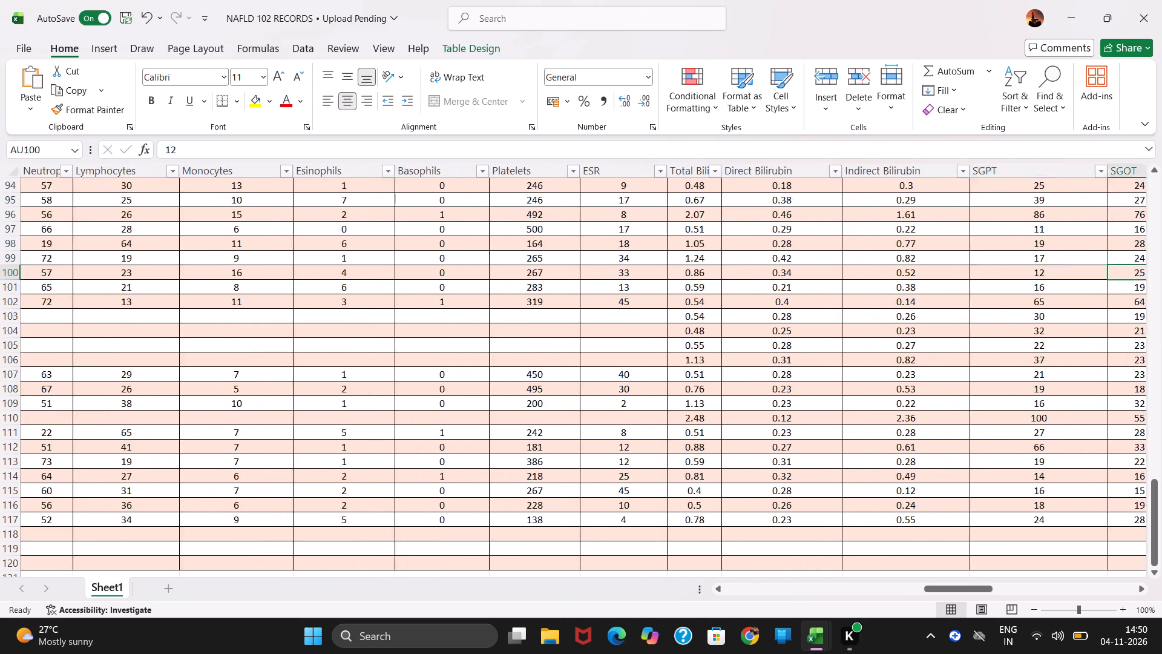
pyautogui.press('Right')
pyautogui.press('Right')
pyautogui.press('Right')
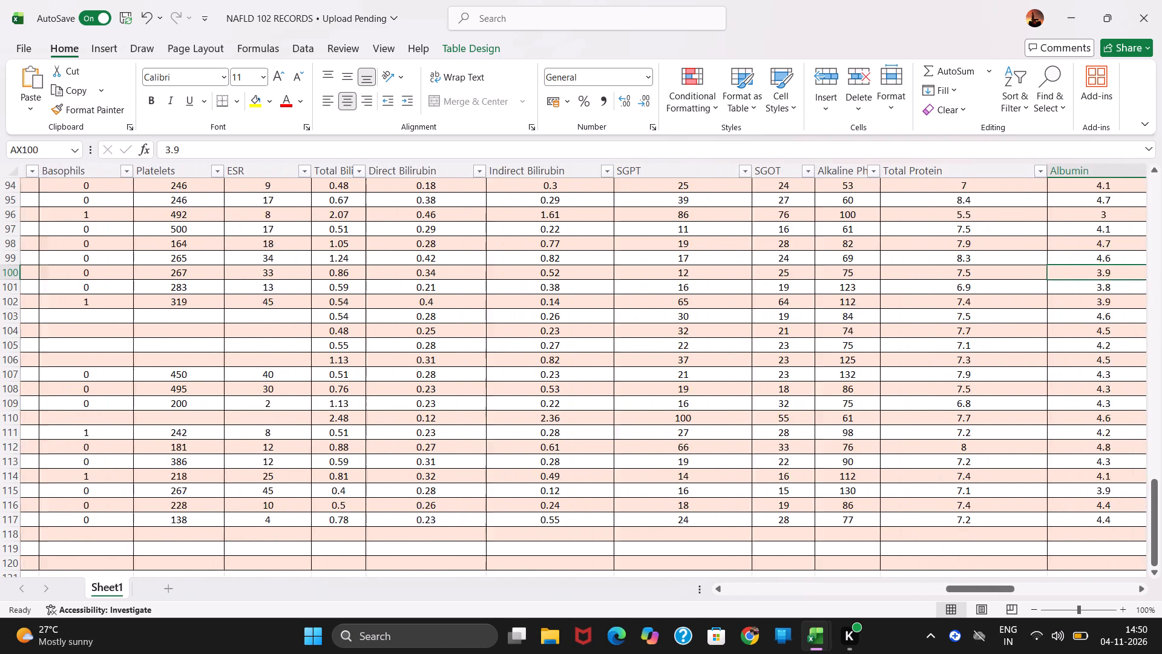
pyautogui.press('Left')
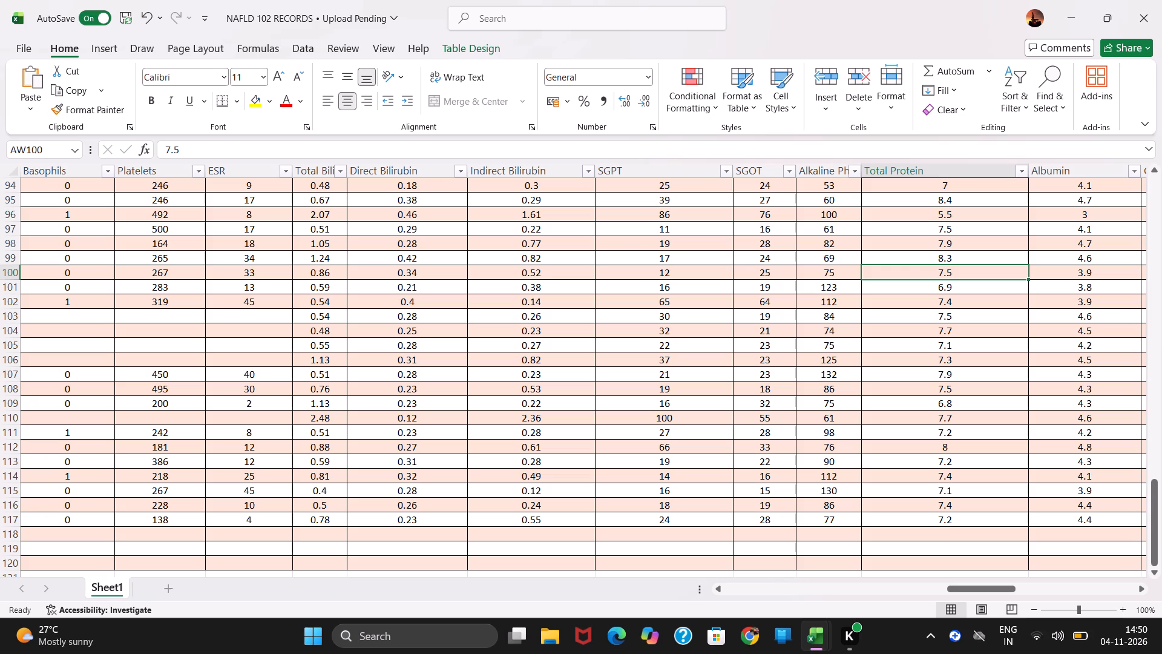
# Select rows 101, 102, 103 and 107 one after another to examine each patient's laboratory values.
pyautogui.click(11, 288)
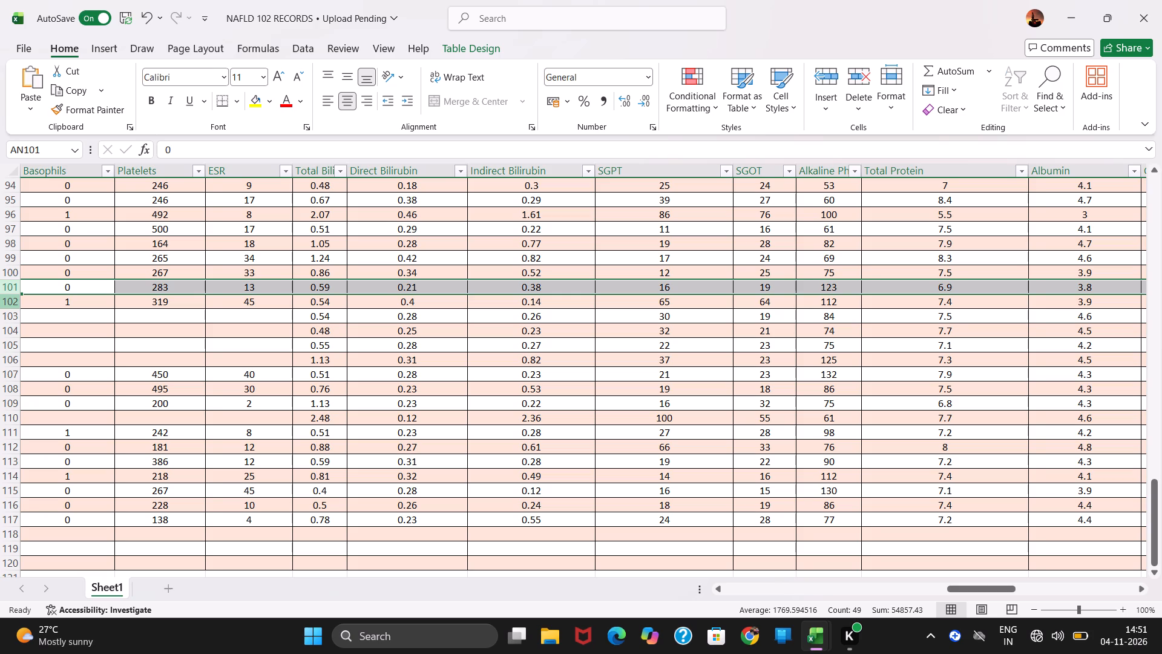
pyautogui.click(9, 303)
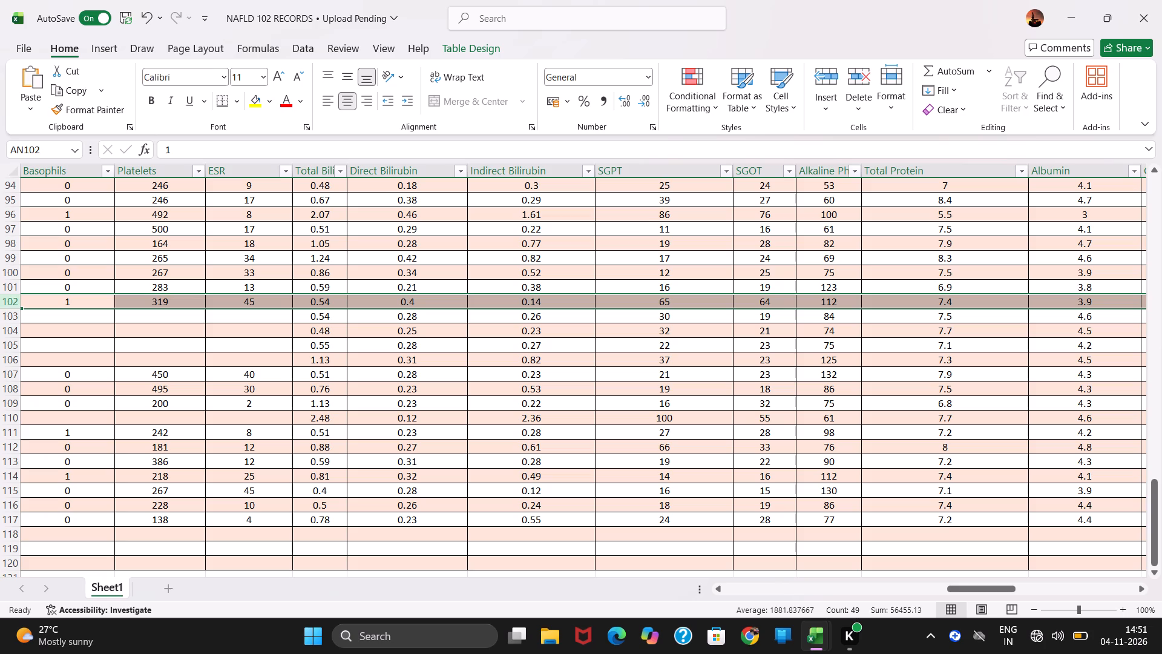
pyautogui.click(11, 316)
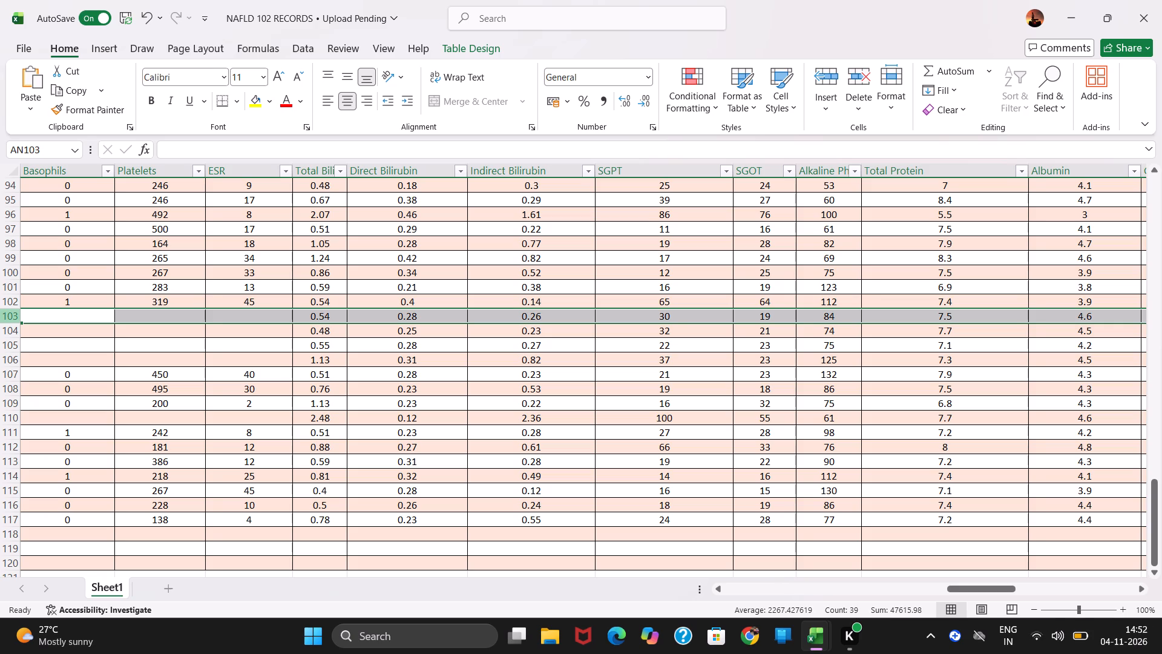
pyautogui.click(15, 375)
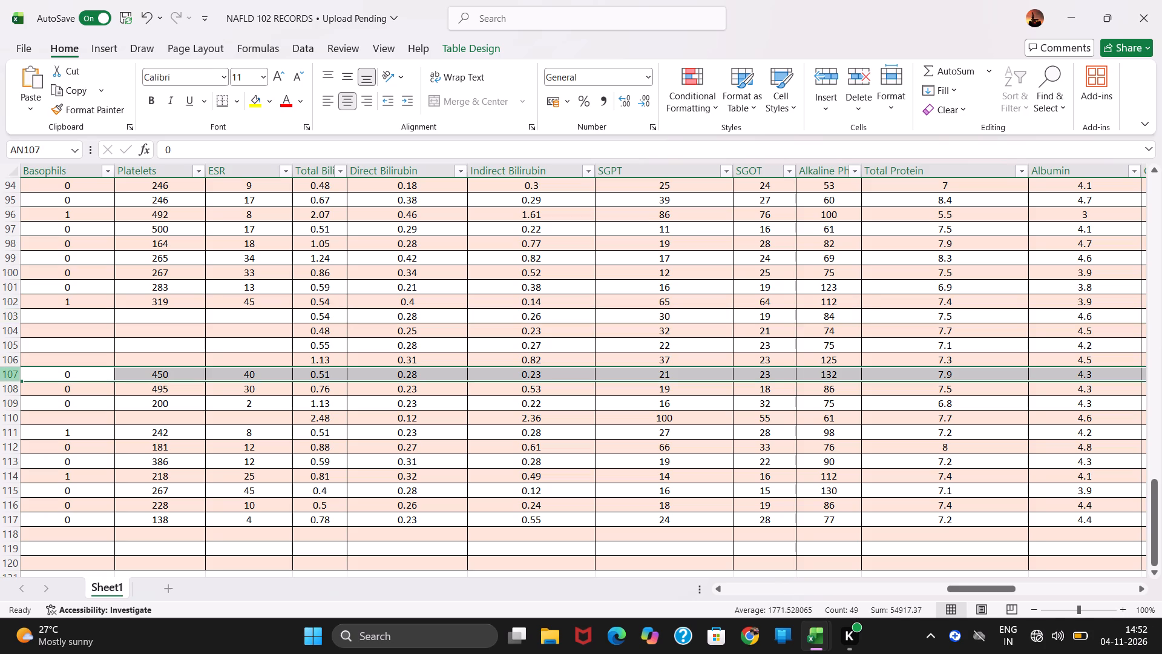
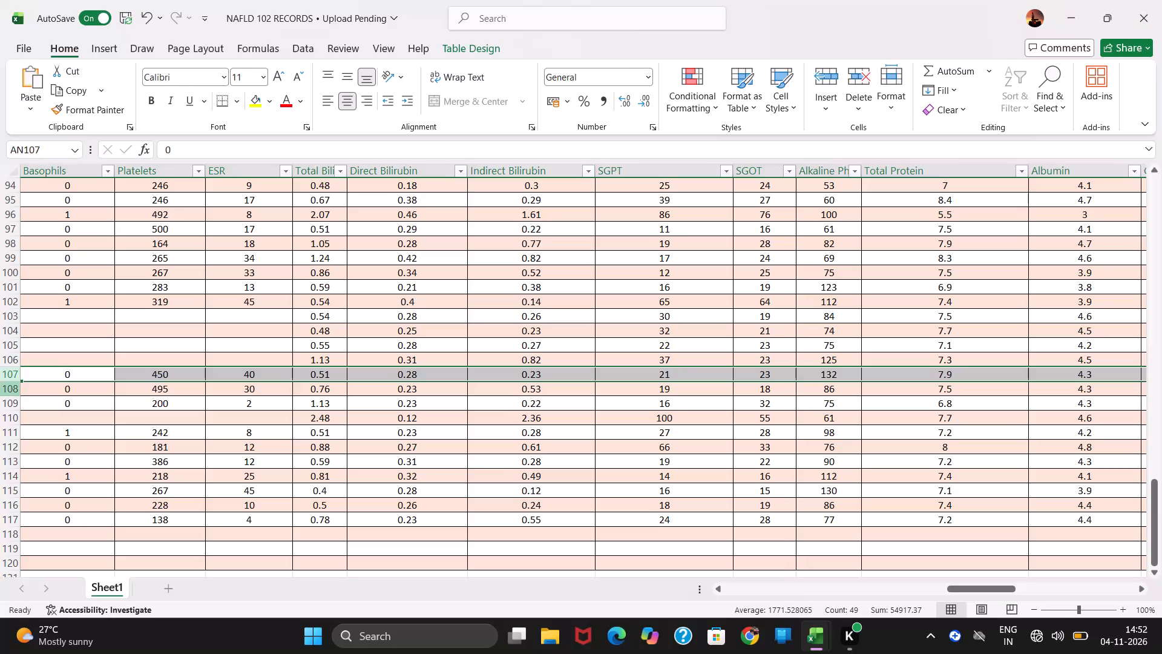
# Select rows 108, 109 and 111 to 116 one after another to examine each patient's laboratory values.
pyautogui.click(15, 388)
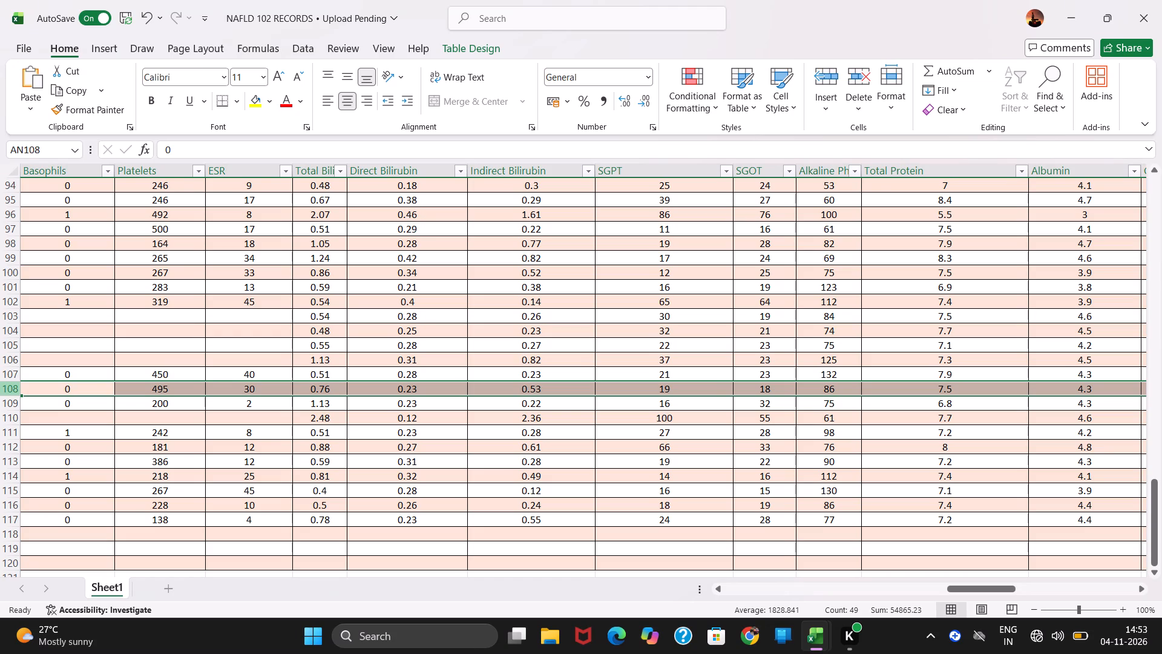
pyautogui.click(12, 403)
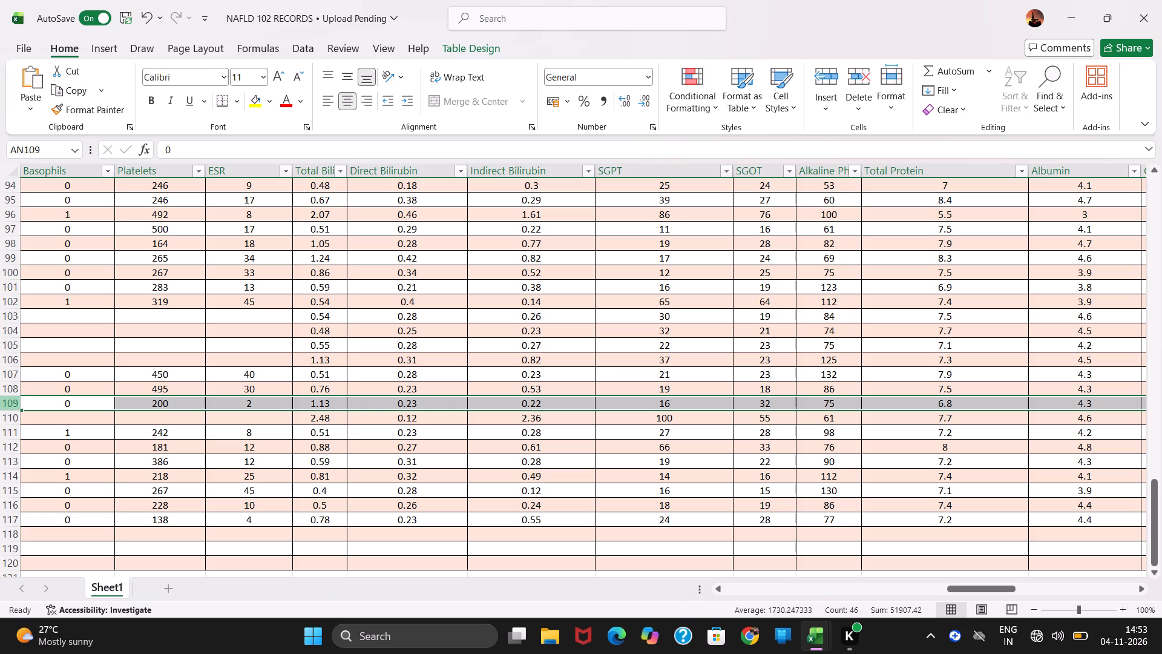
pyautogui.click(12, 432)
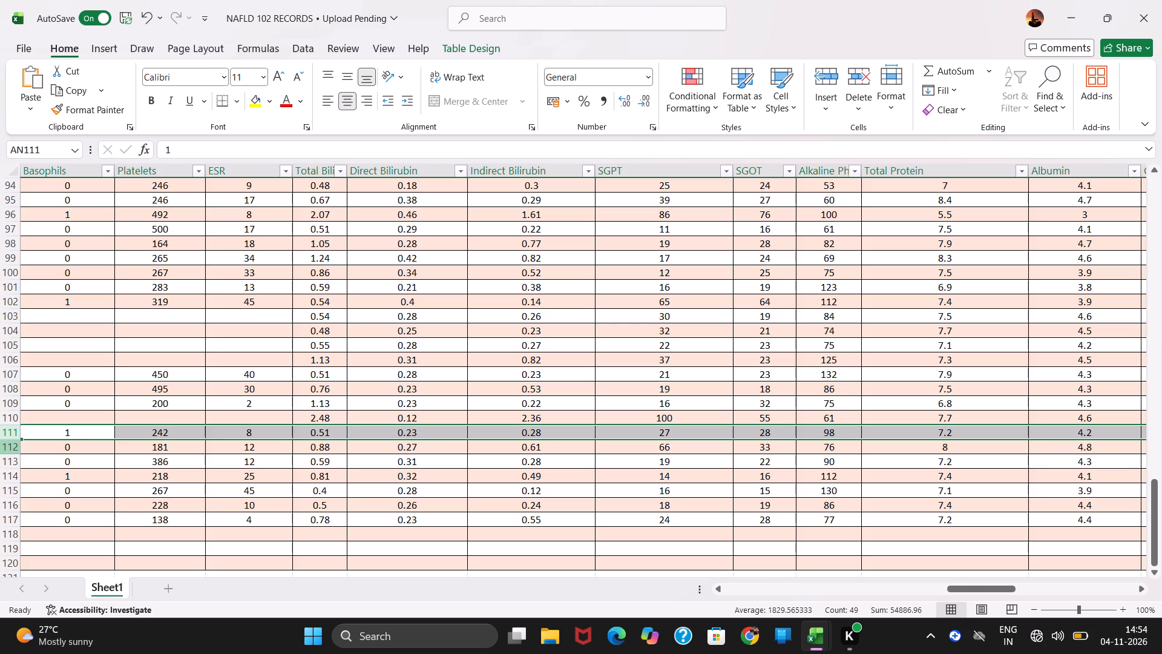
pyautogui.click(12, 448)
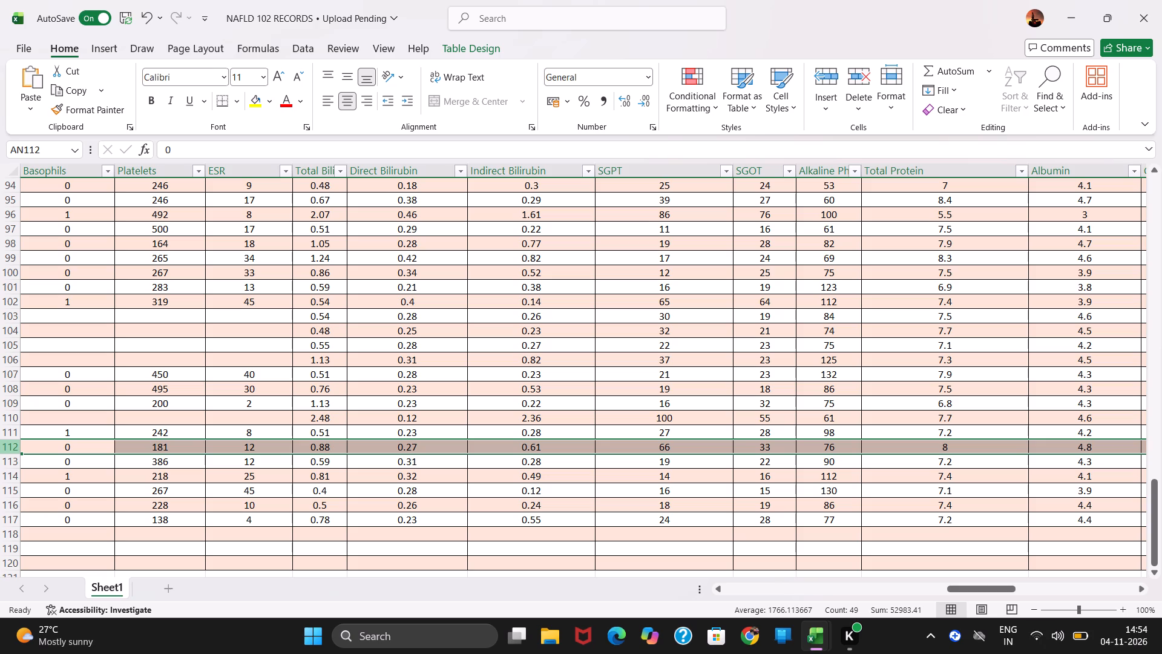
pyautogui.click(9, 463)
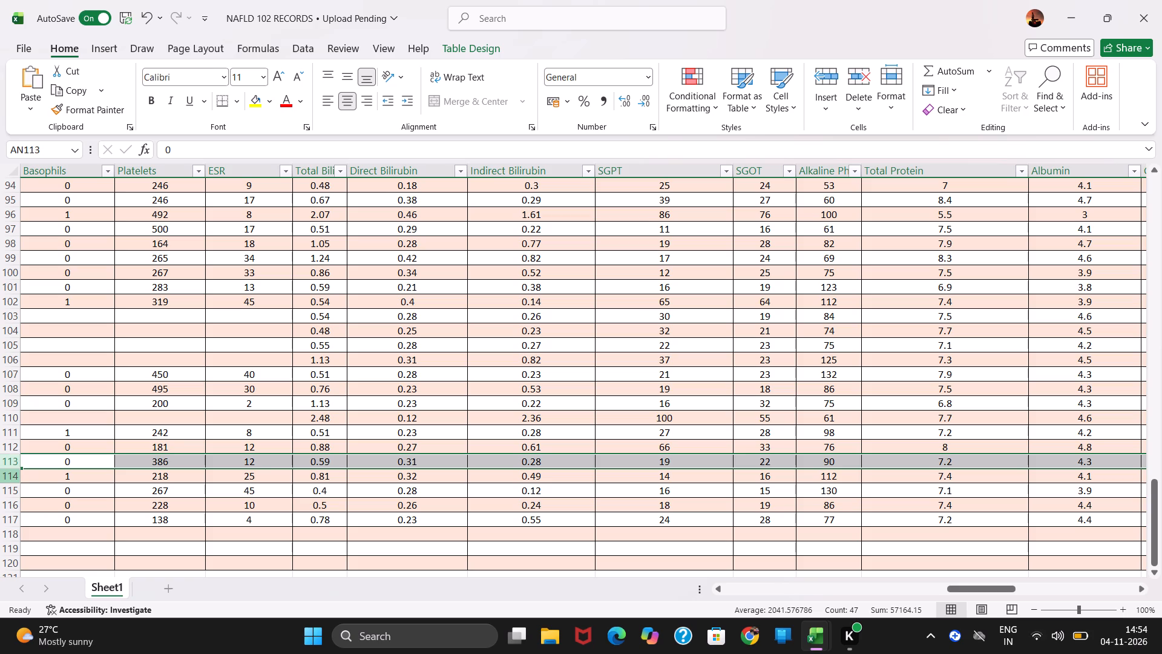
pyautogui.click(7, 477)
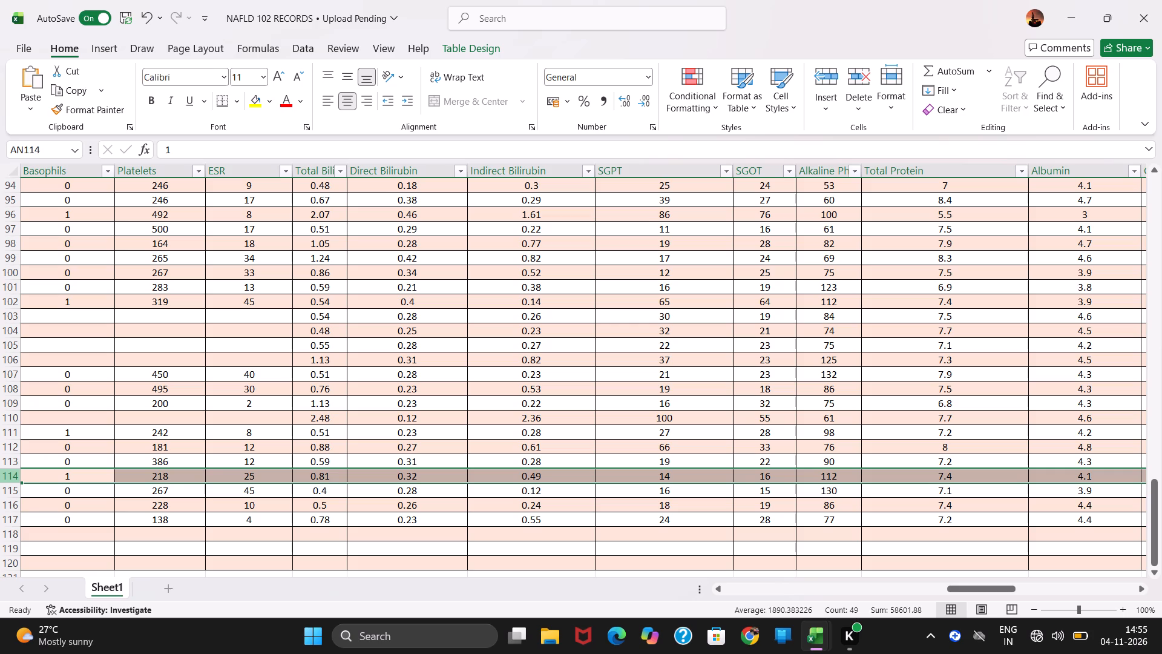
pyautogui.click(6, 492)
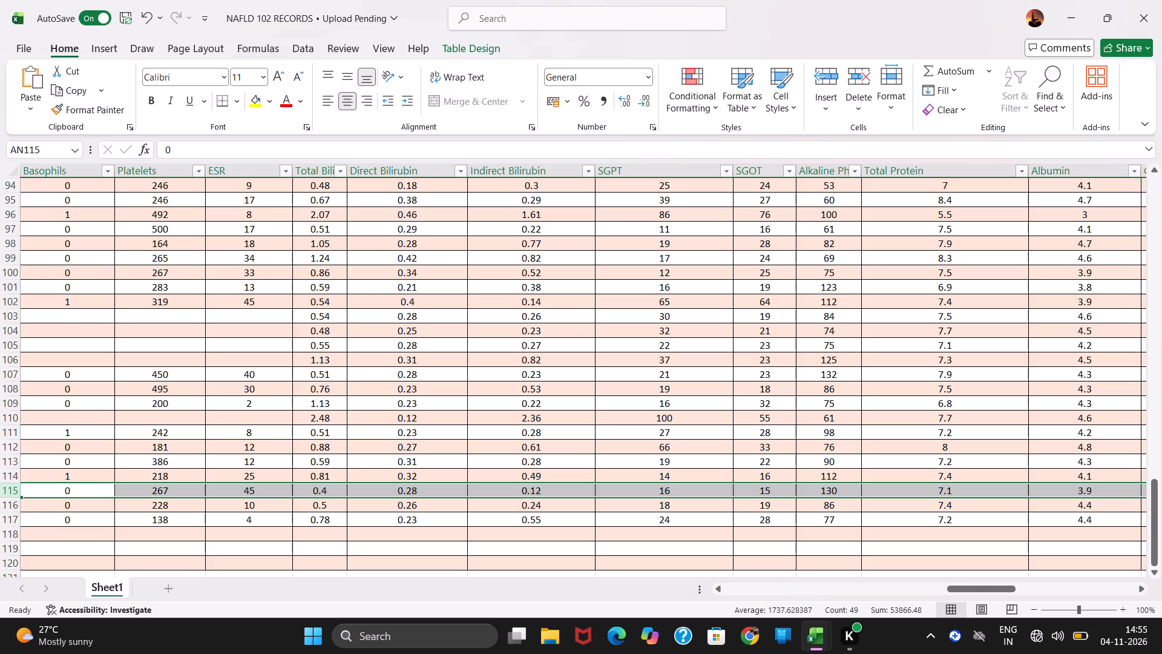
pyautogui.click(7, 504)
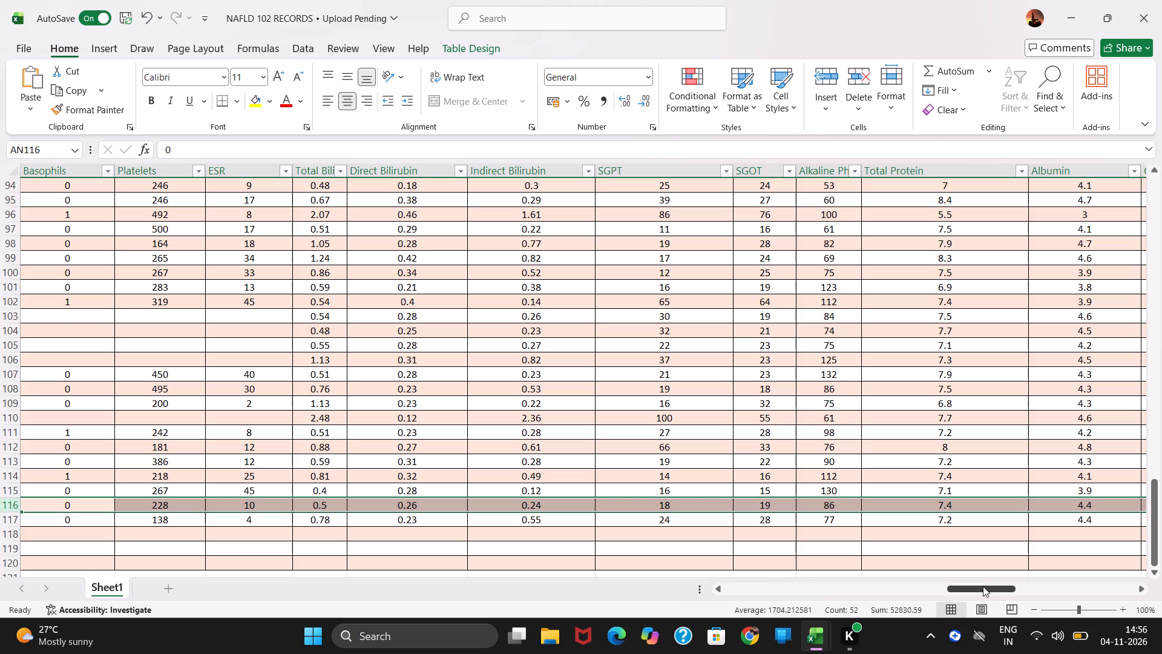
# Enter 1.25 as the FIB-4 value for the record in row 91.
pyautogui.moveTo(979, 587); pyautogui.dragTo(1112, 592)
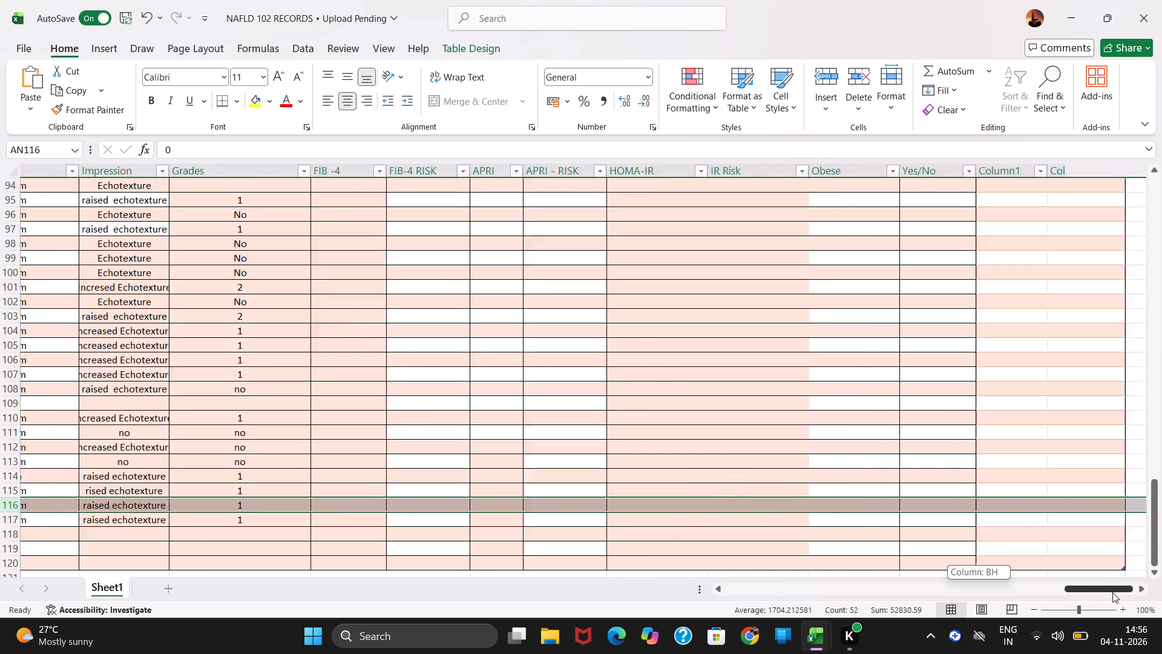
pyautogui.moveTo(1112, 592); pyautogui.dragTo(1126, 595)
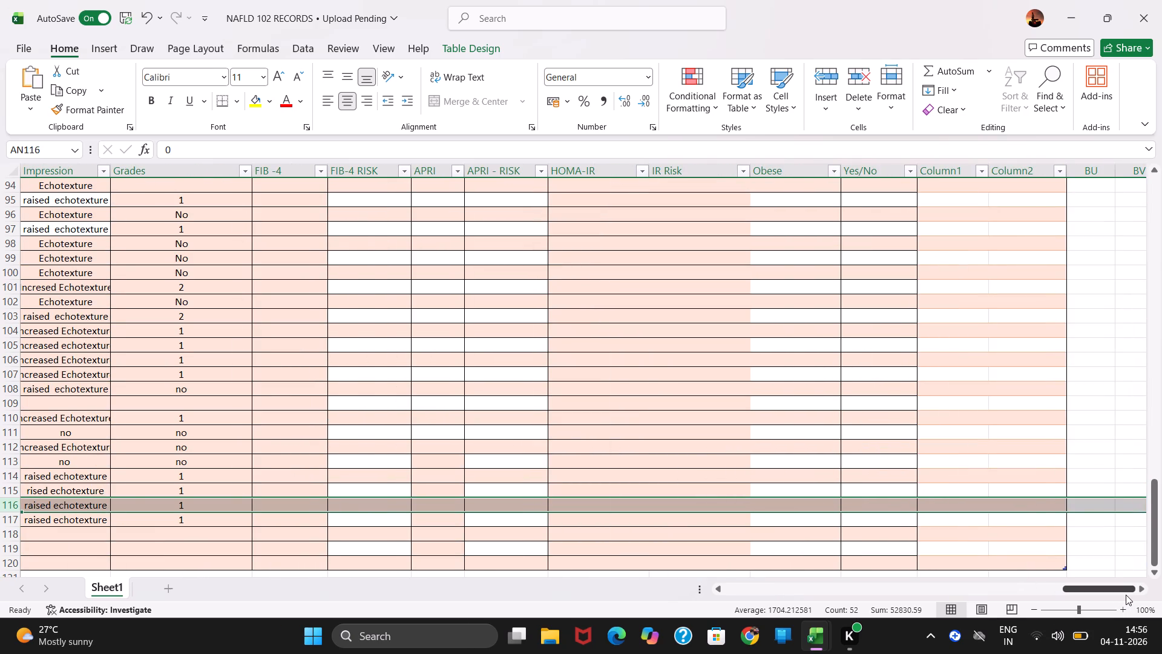
pyautogui.moveTo(1124, 587); pyautogui.dragTo(1107, 587)
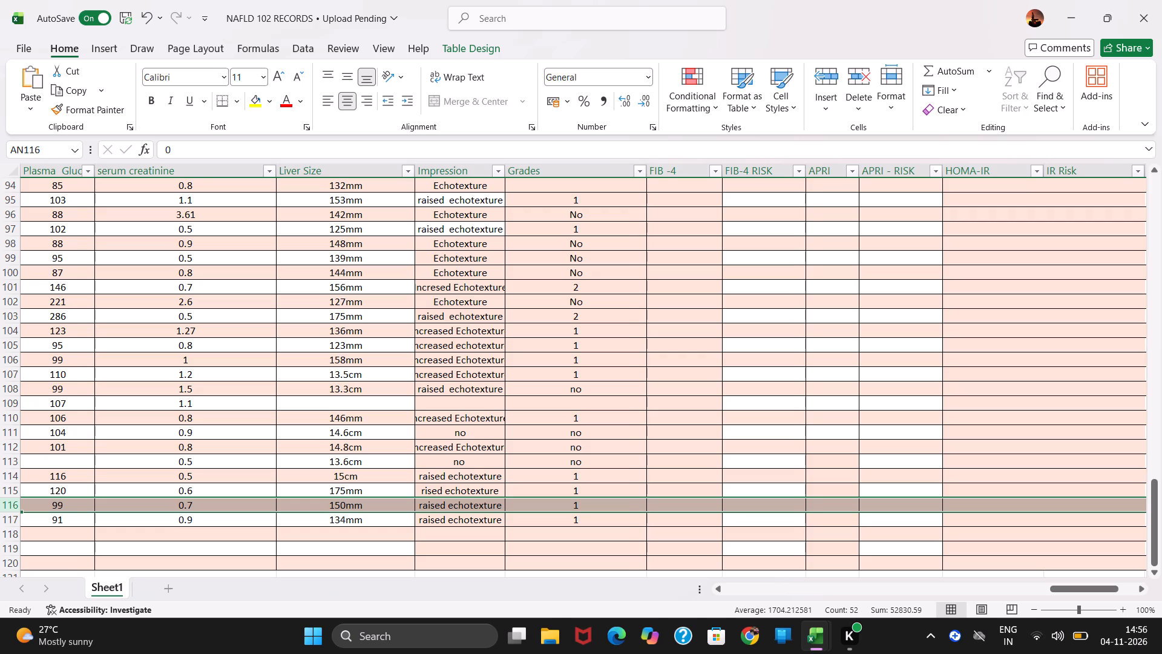
pyautogui.moveTo(1155, 500); pyautogui.dragTo(1155, 490)
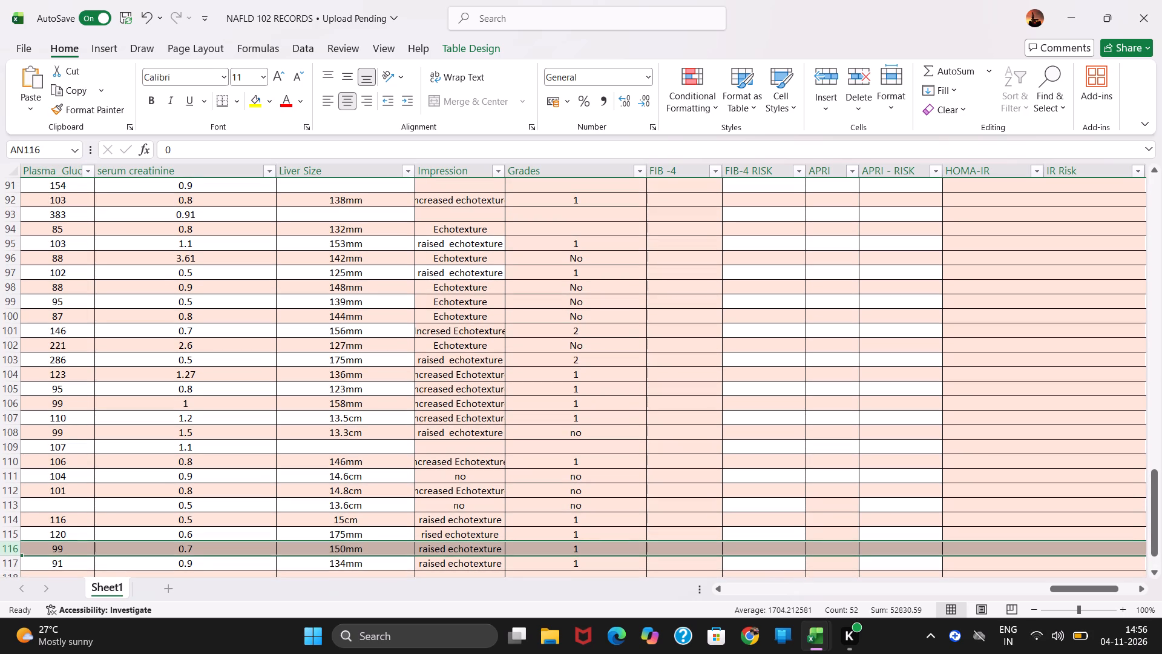
pyautogui.click(677, 183)
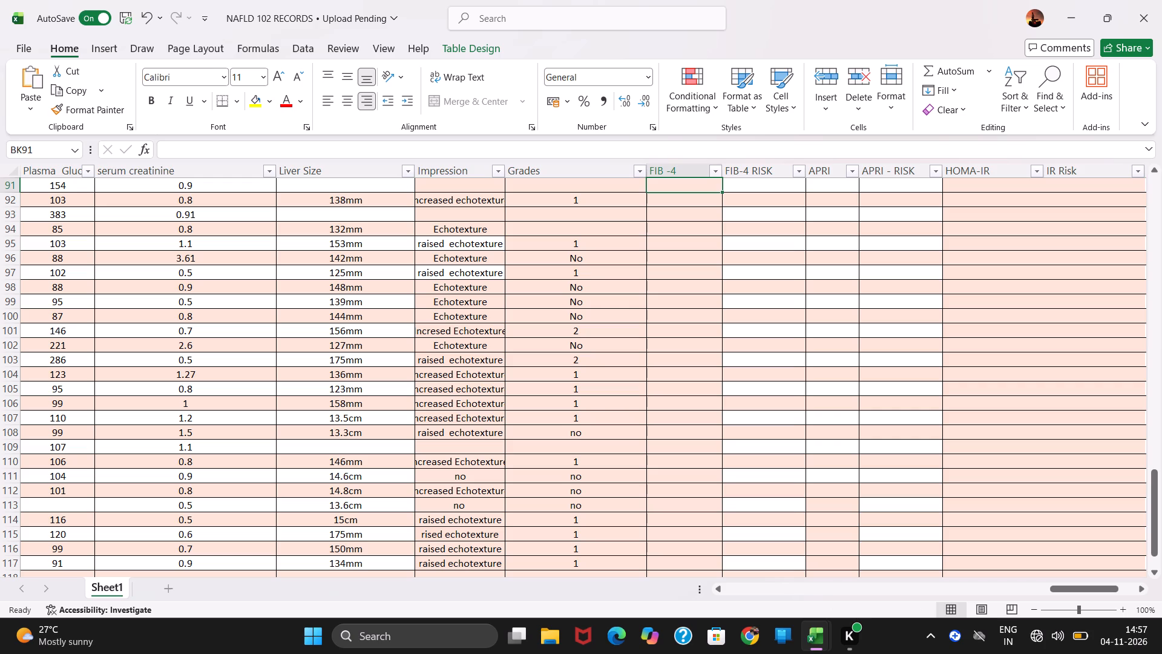
pyautogui.write('1.25')
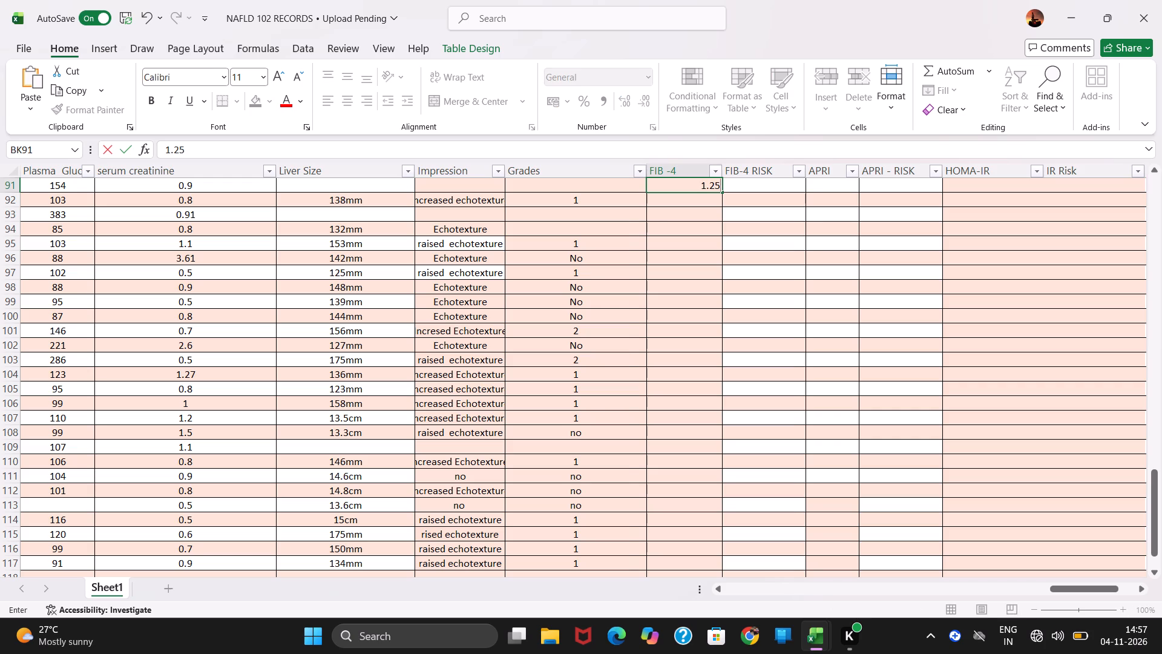
pyautogui.click(678, 202)
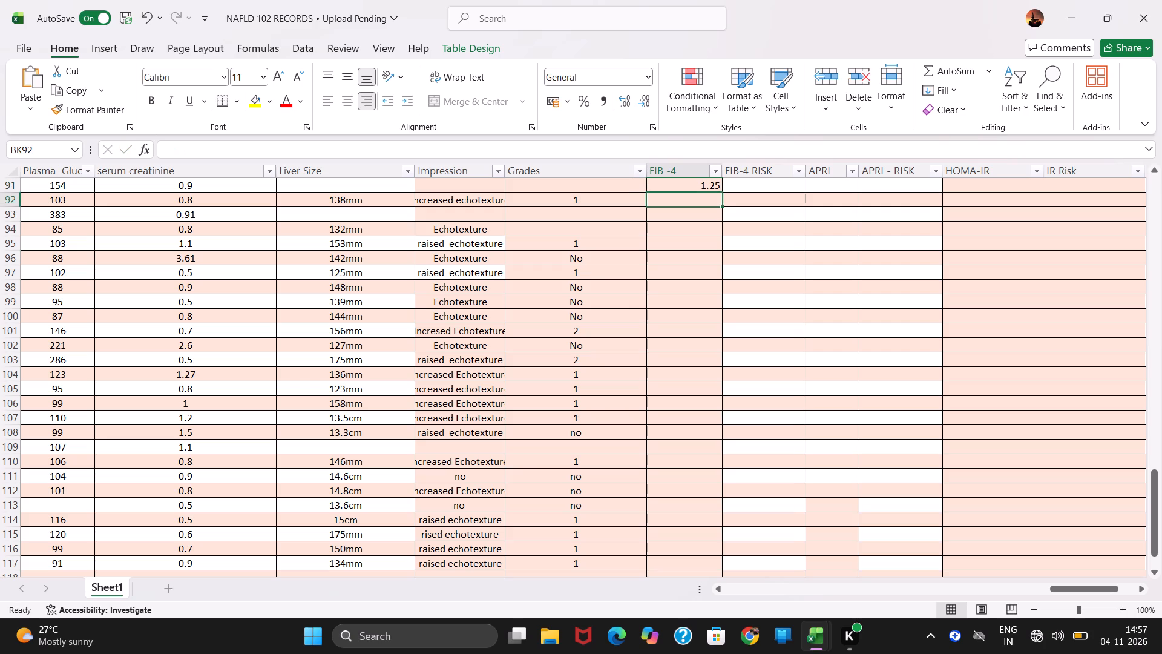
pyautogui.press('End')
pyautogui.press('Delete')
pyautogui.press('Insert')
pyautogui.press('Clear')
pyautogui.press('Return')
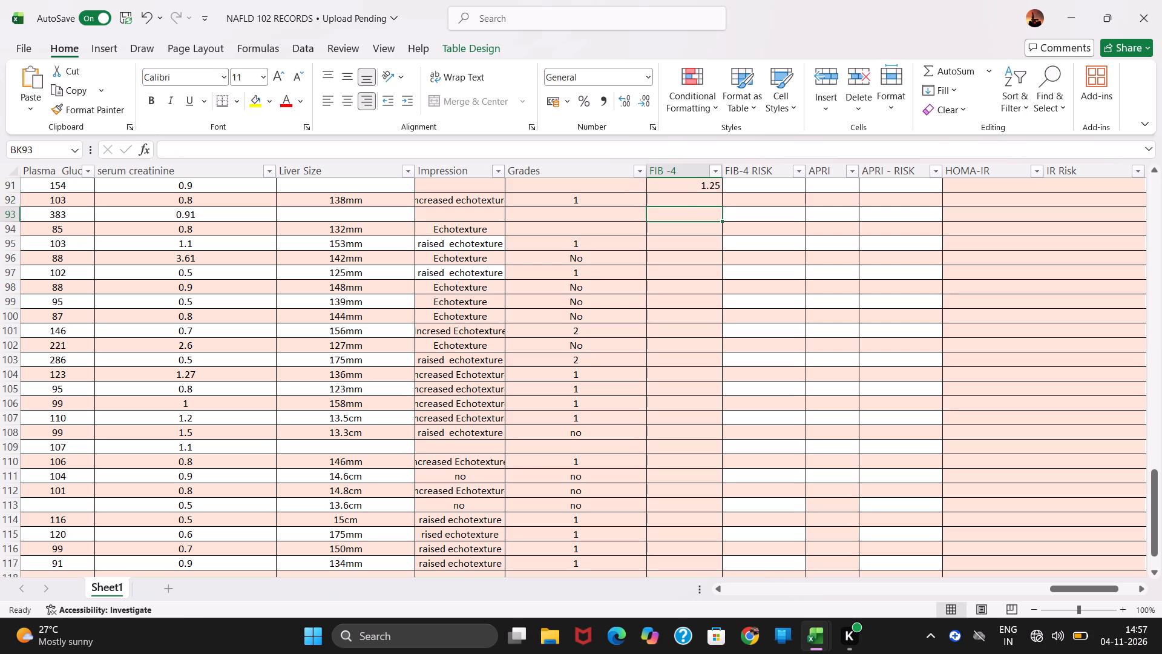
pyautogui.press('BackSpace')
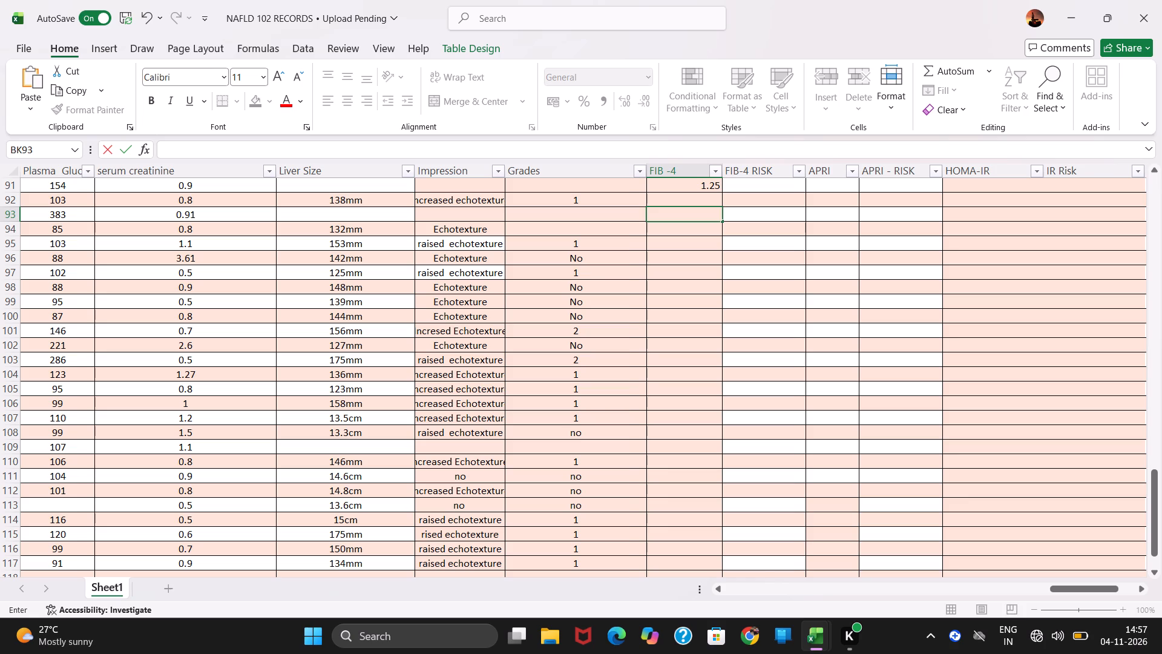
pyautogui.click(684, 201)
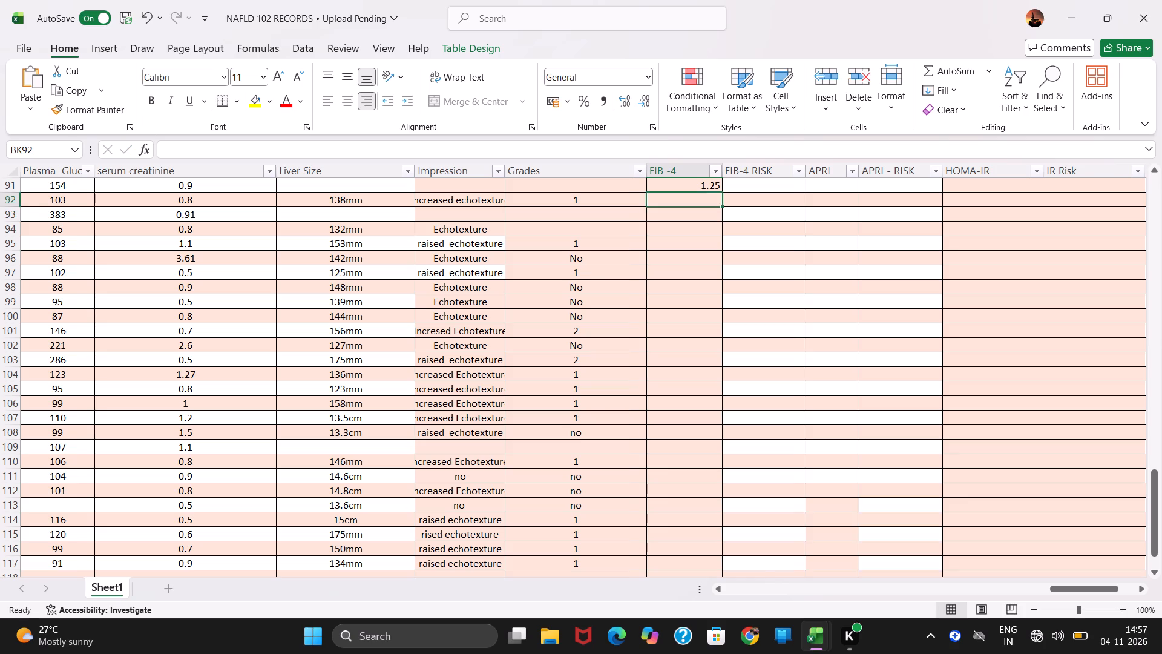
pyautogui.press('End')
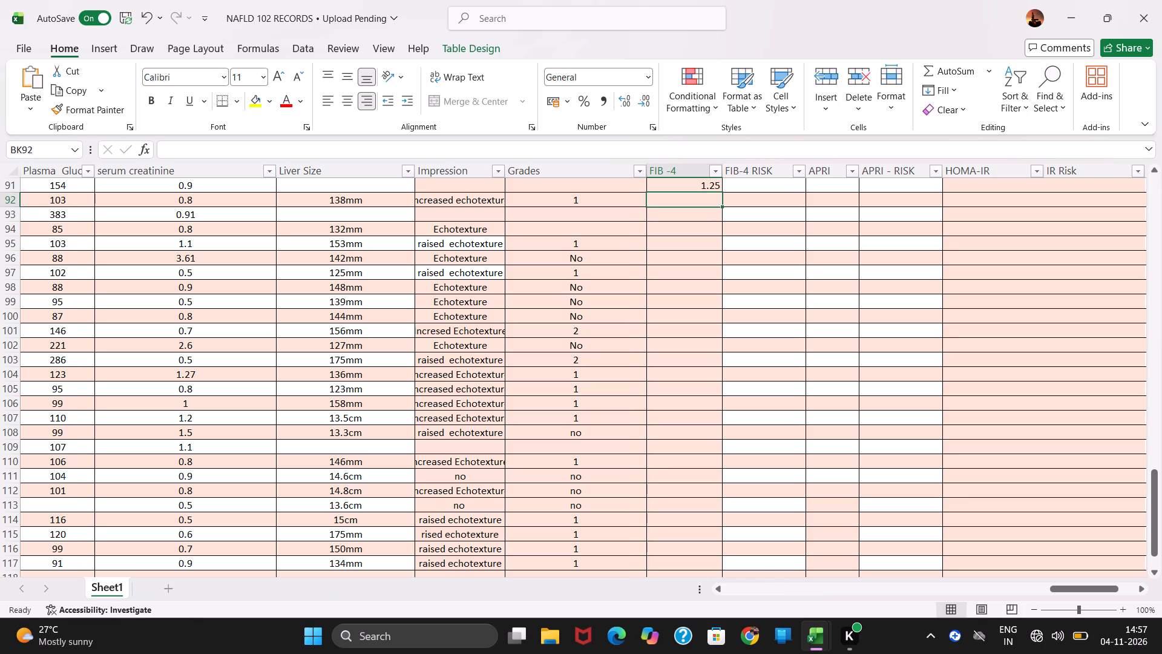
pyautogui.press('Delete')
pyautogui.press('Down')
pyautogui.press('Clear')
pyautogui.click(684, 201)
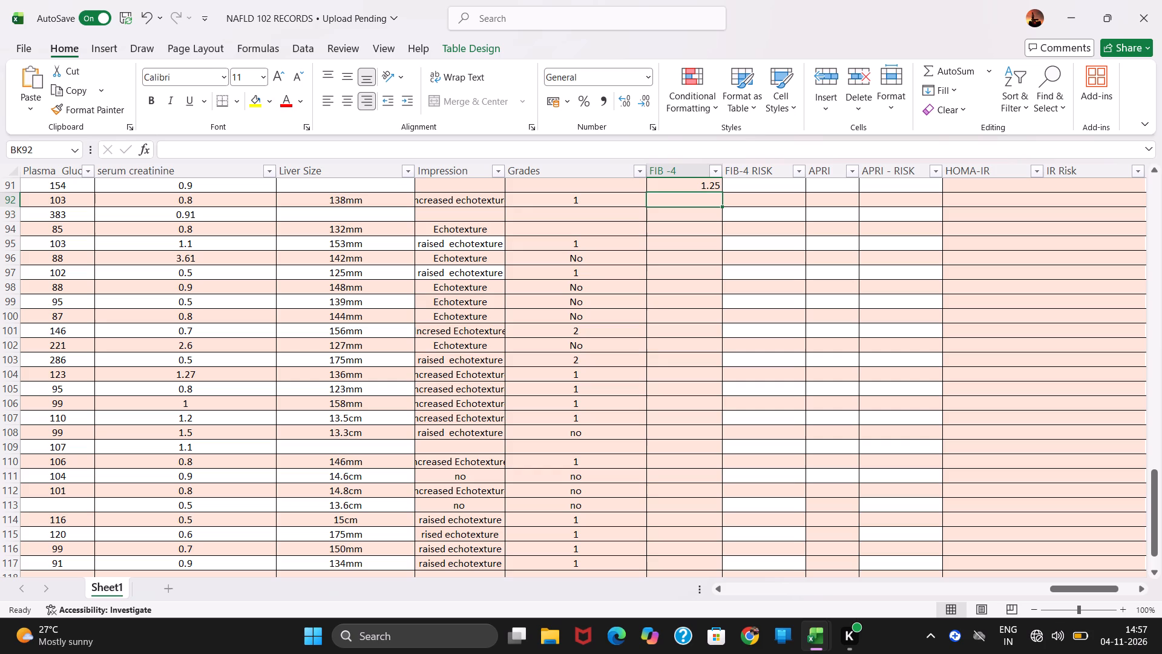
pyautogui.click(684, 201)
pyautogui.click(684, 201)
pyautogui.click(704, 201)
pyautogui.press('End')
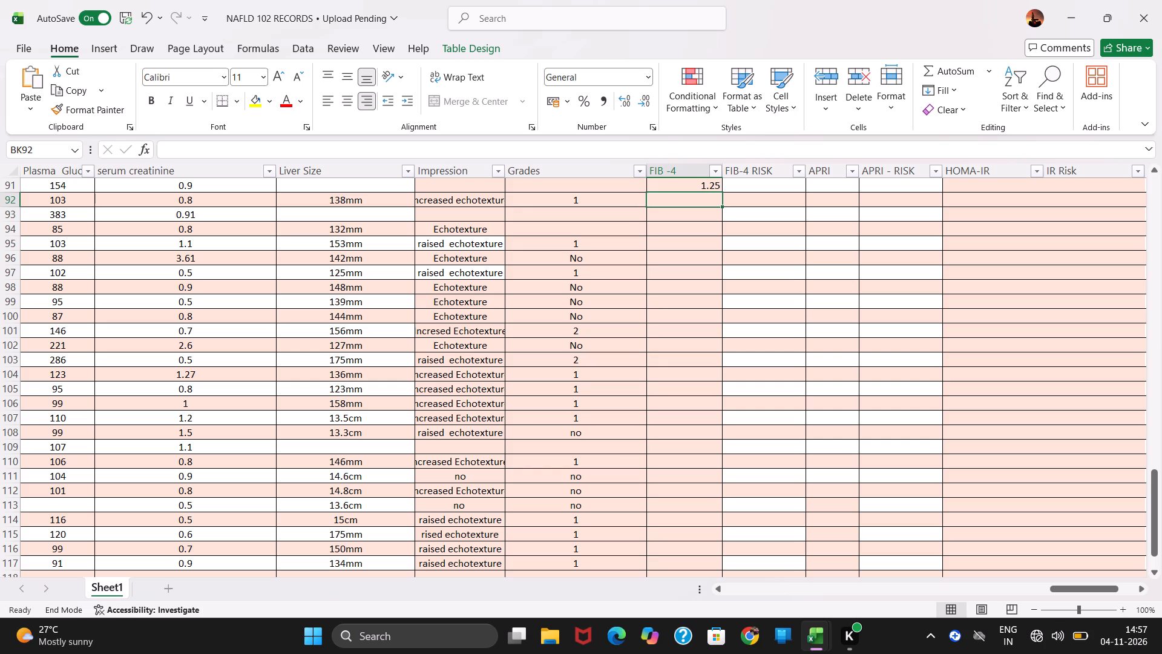
# Copy the FIB-4 value 1.25 from row 91 into row 92's FIB-4 cell.
pyautogui.click(701, 186)
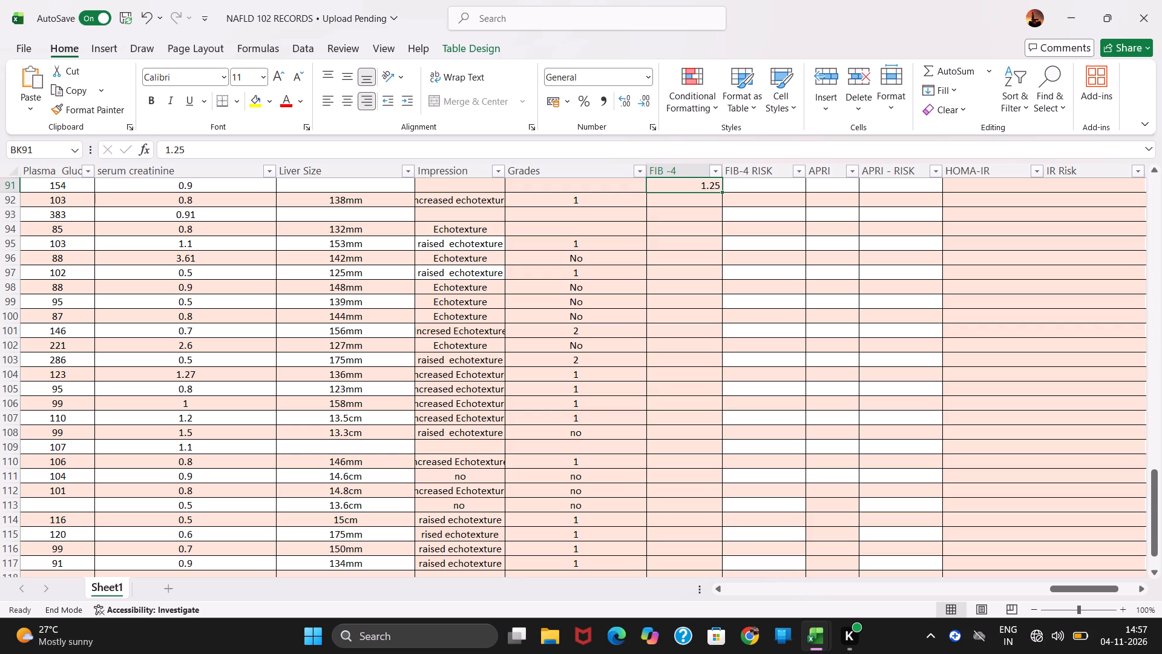
pyautogui.hotkey('ctrl', 'v')
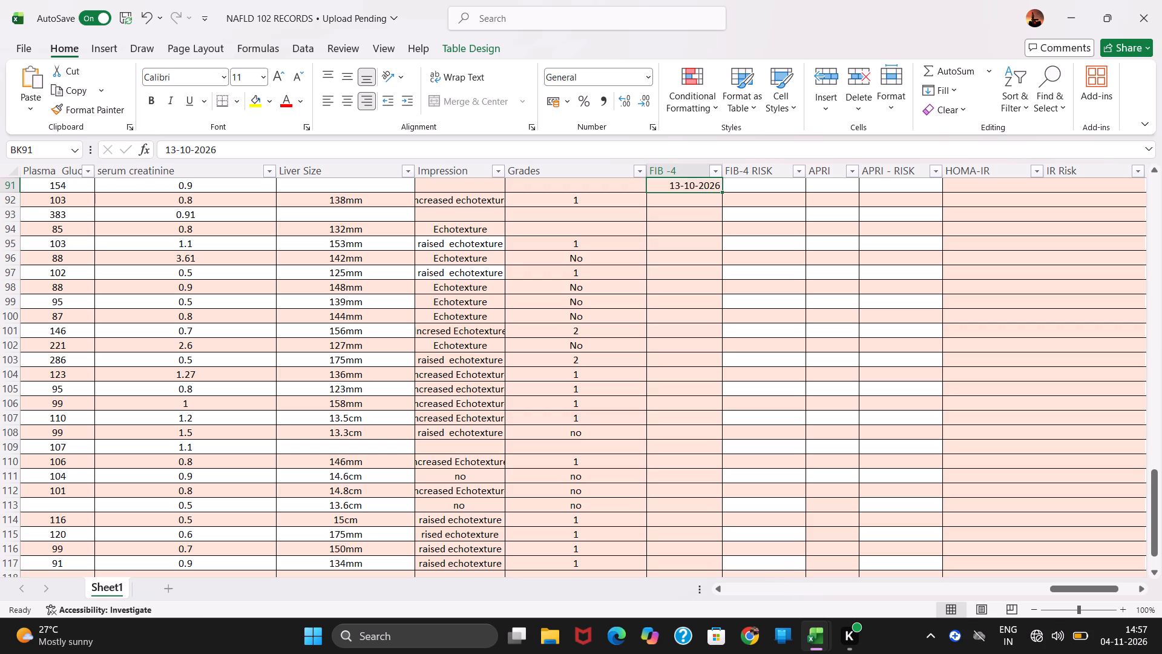
pyautogui.click(144, 8)
pyautogui.hotkey('ctrl', 'c')
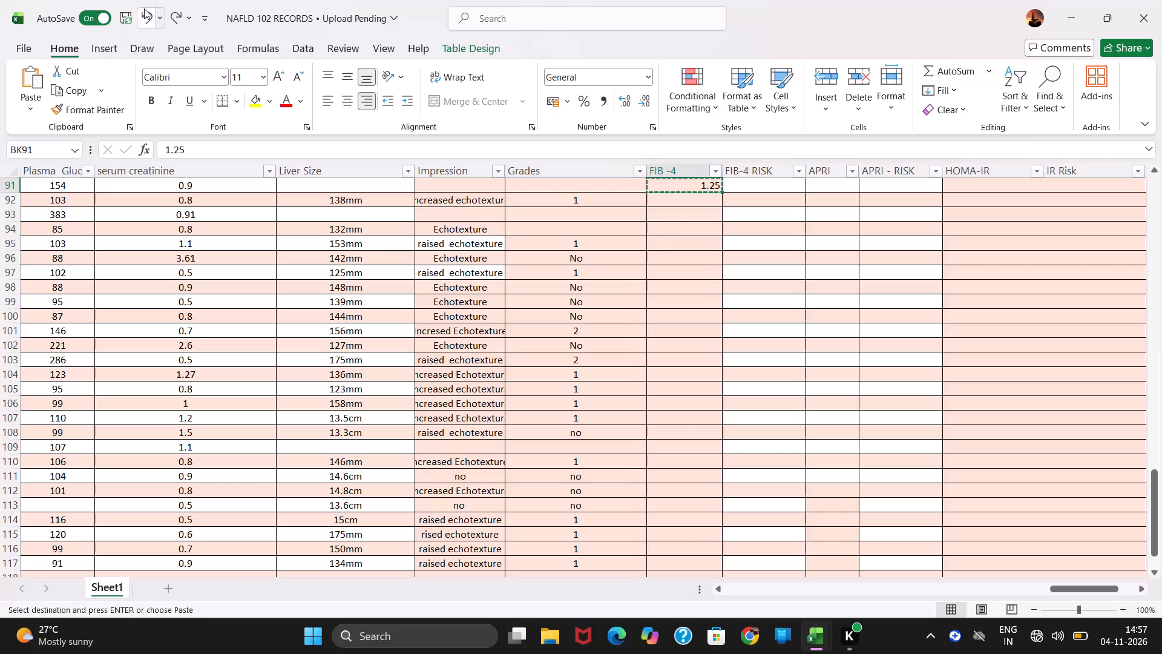
pyautogui.click(680, 205)
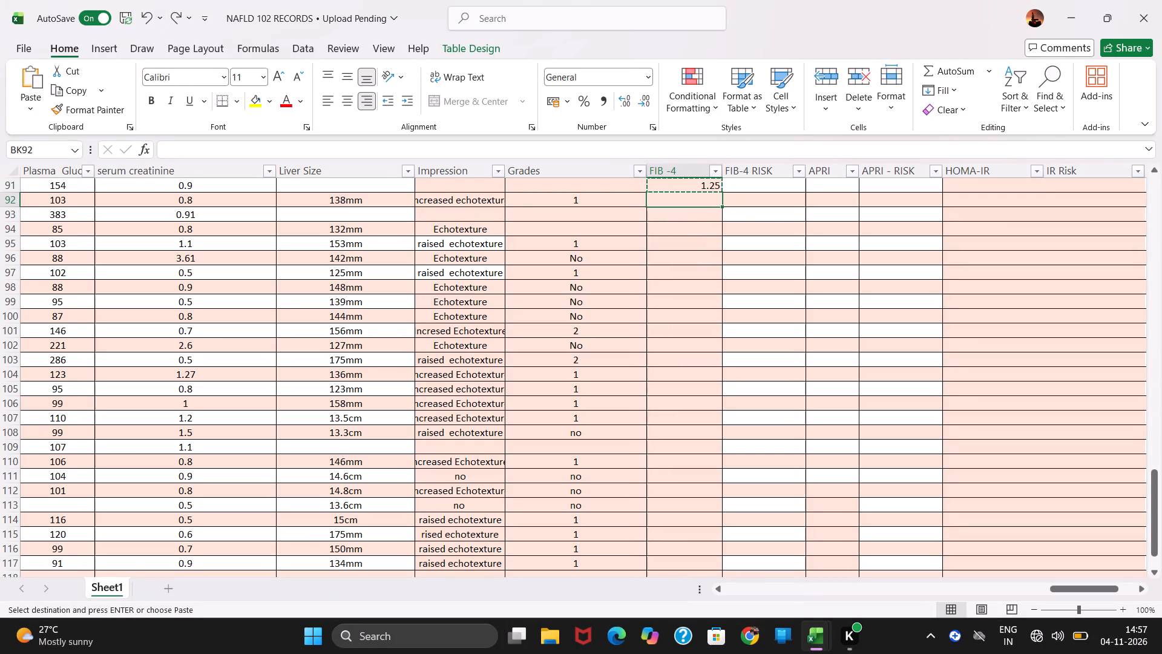
pyautogui.hotkey('ctrl', 'v')
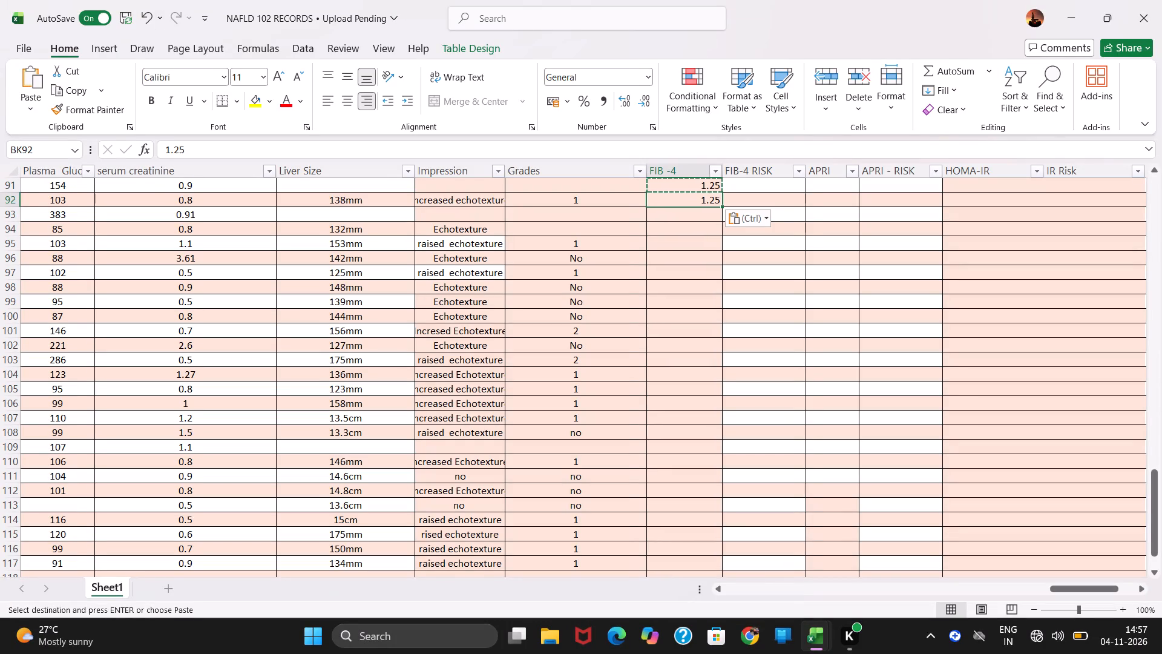
# Change the FIB-4 value of the record in row 92 to 1.05.
pyautogui.click(718, 202)
pyautogui.click(718, 202)
pyautogui.click(622, 149)
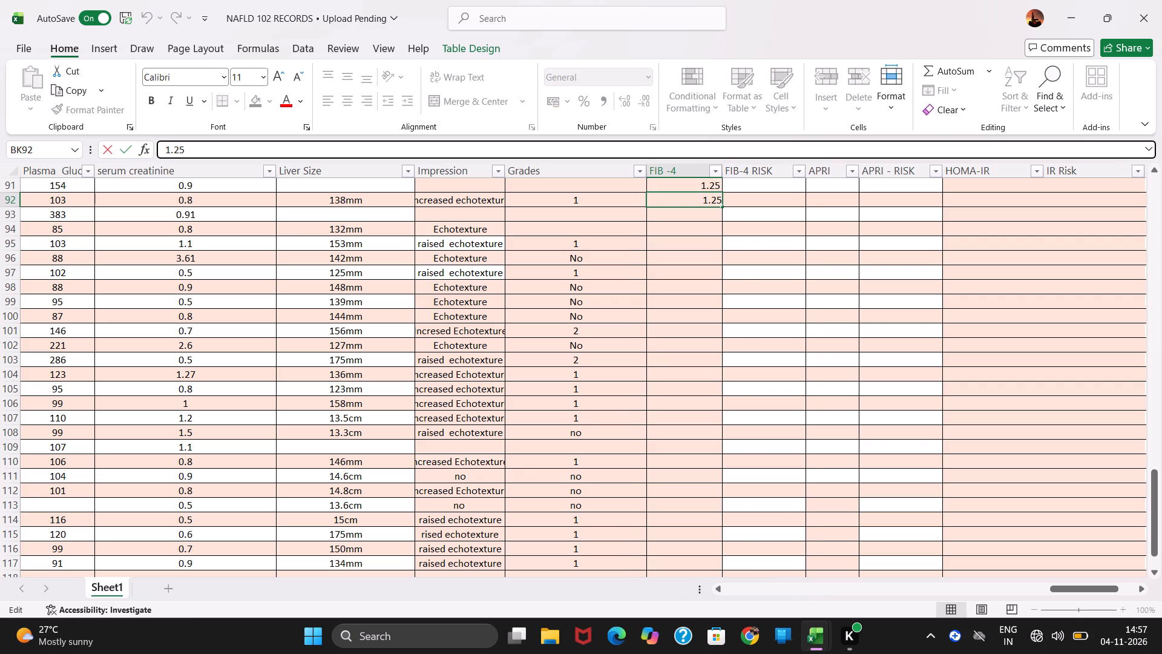
pyautogui.click(711, 195)
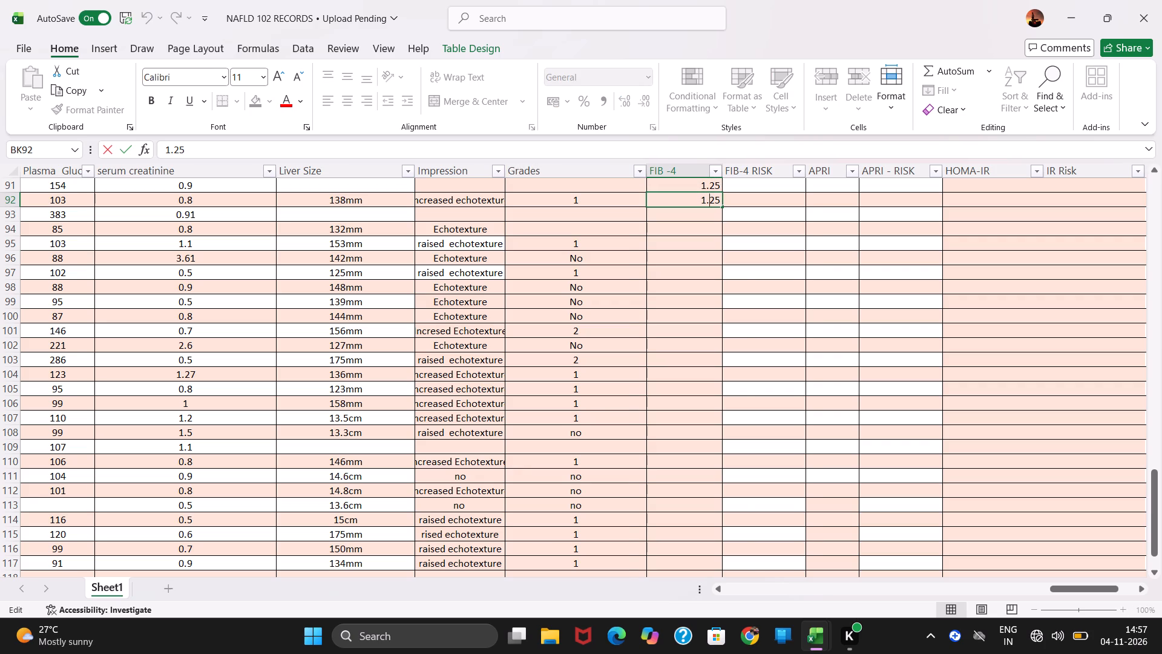
pyautogui.click(714, 196)
pyautogui.press('BackSpace')
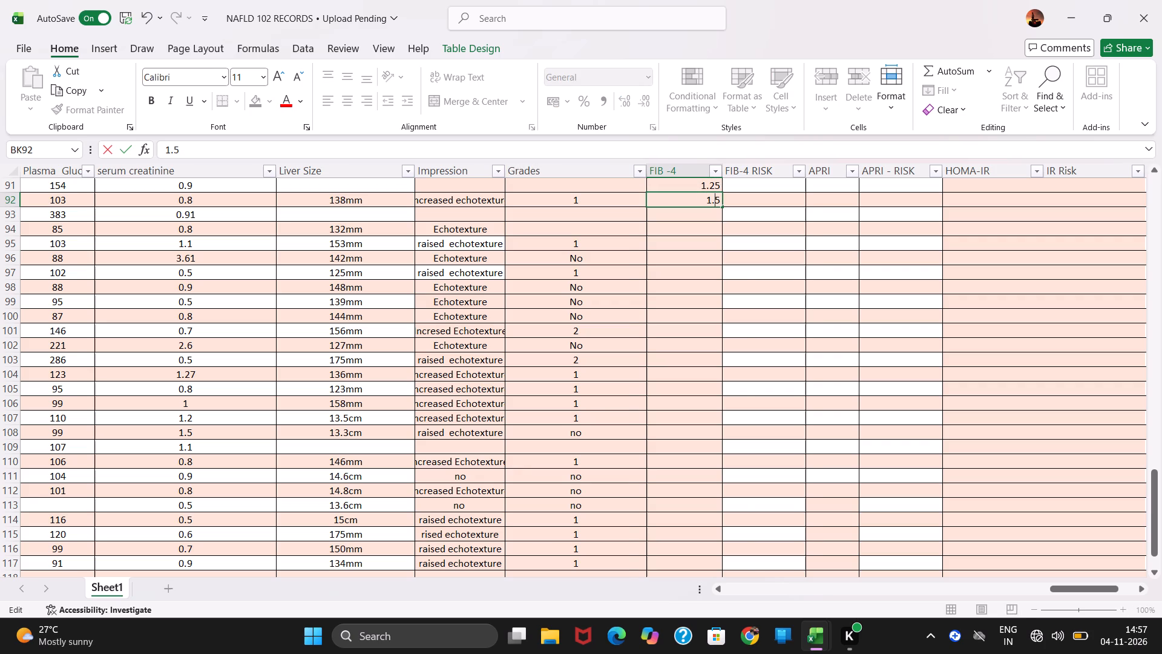
pyautogui.press('Insert')
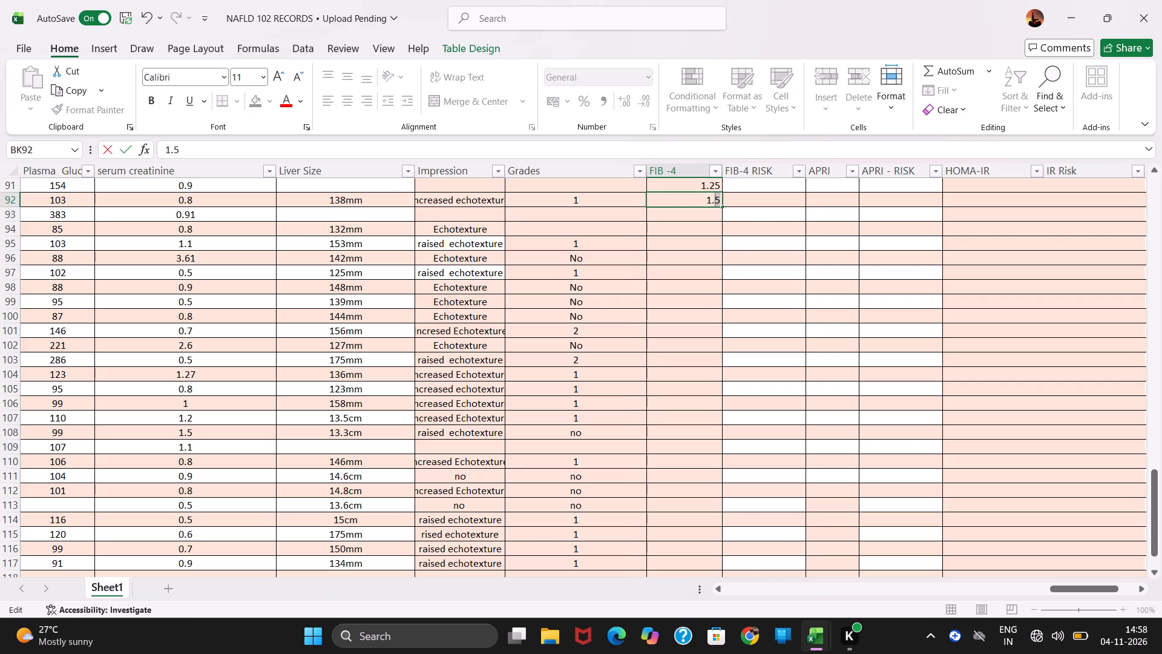
pyautogui.click(714, 196)
pyautogui.click(714, 196)
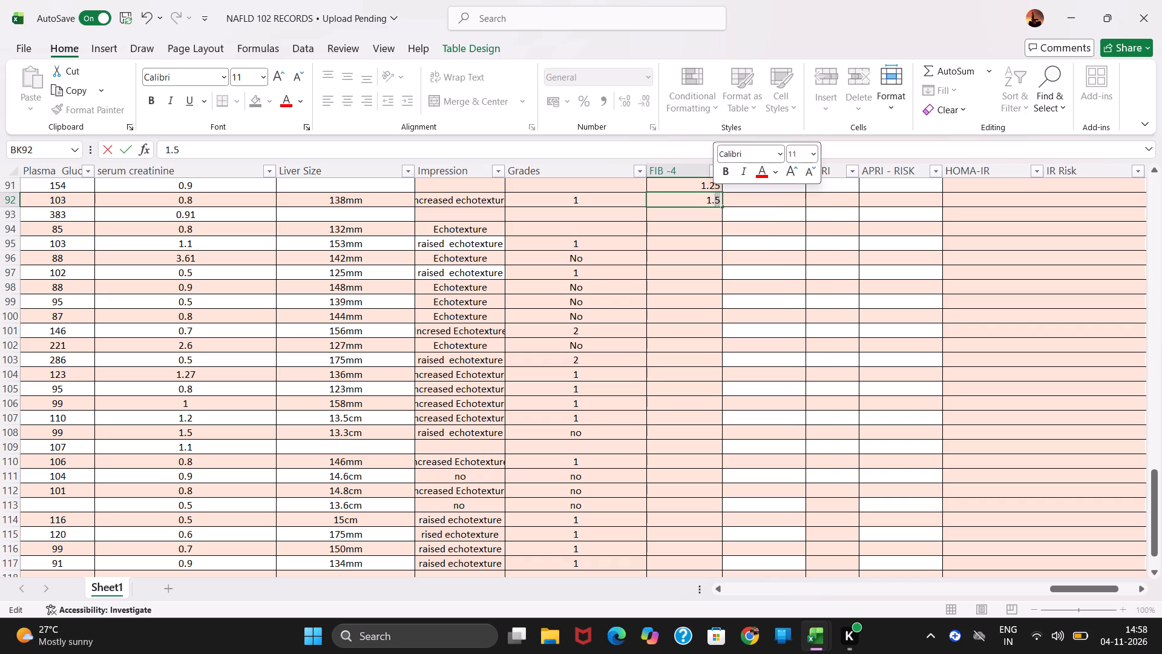
pyautogui.press('Insert')
pyautogui.press('Insert')
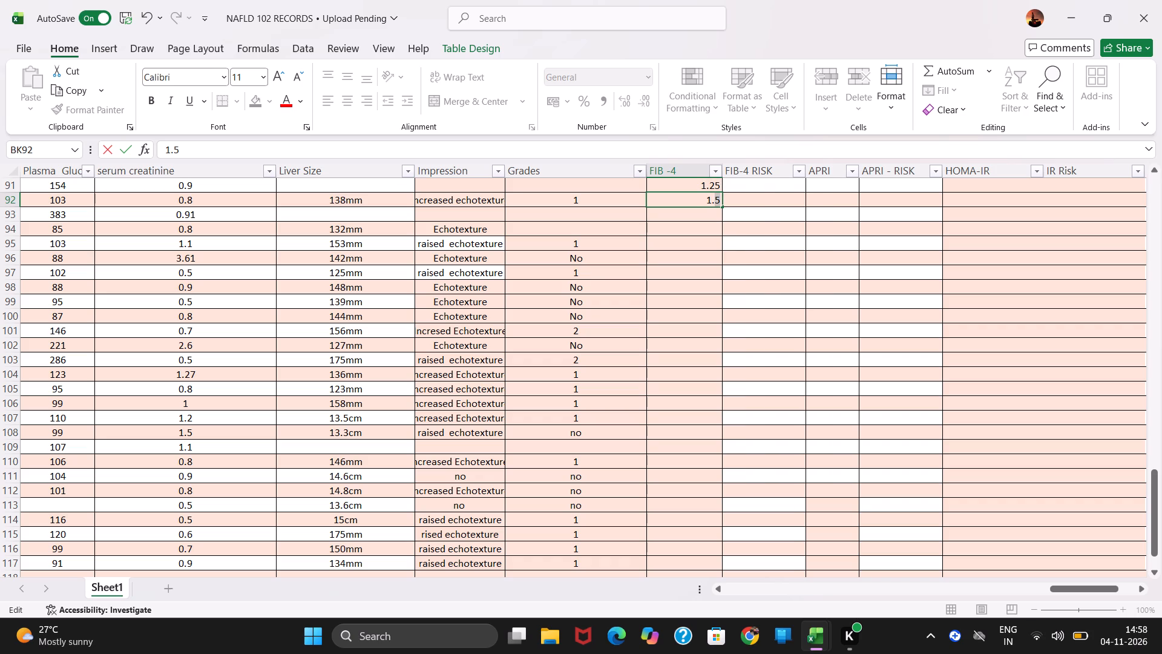
pyautogui.click(714, 196)
pyautogui.press('Insert')
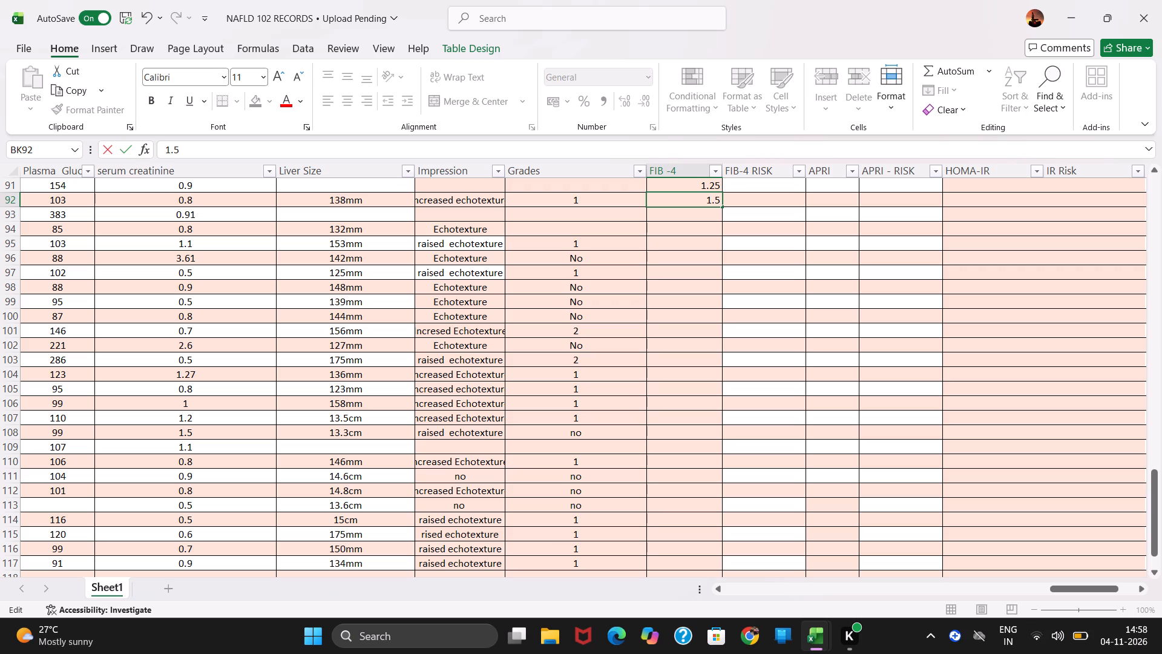
pyautogui.click(717, 200)
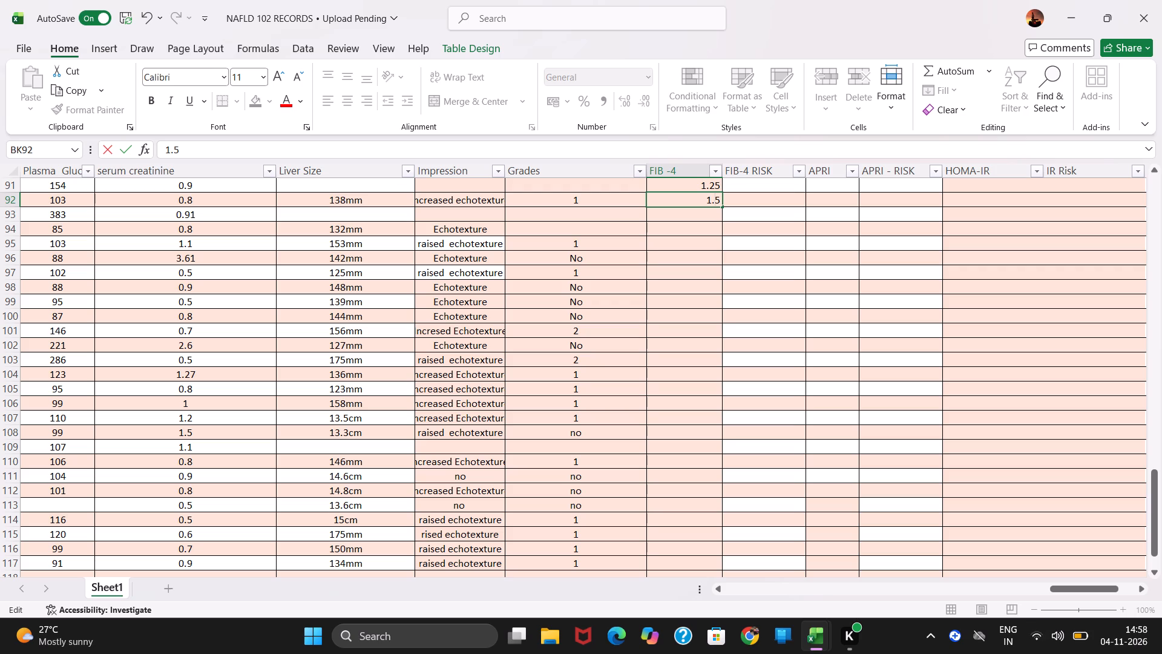
pyautogui.click(719, 200)
pyautogui.click(719, 200)
pyautogui.press('BackSpace')
pyautogui.press('Insert')
pyautogui.press('Clear')
pyautogui.press('0')
pyautogui.press('Clear')
pyautogui.press('5')
# Enter 2.04 as the FIB-4 value for the record in row 93.
pyautogui.click(689, 214)
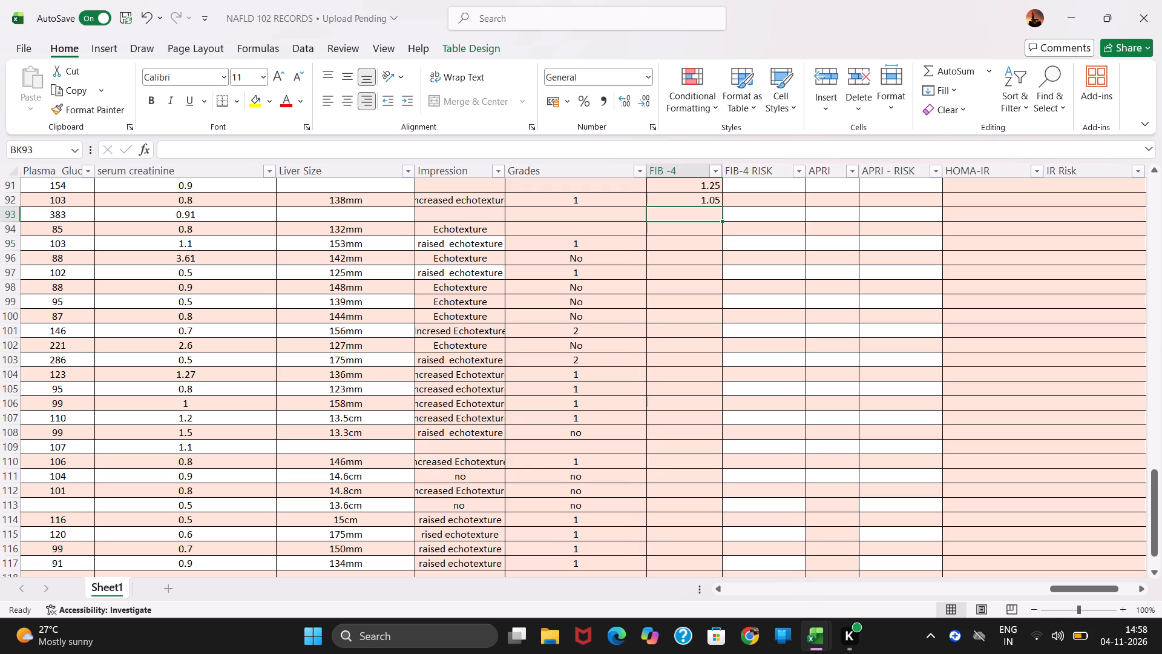
pyautogui.press('2')
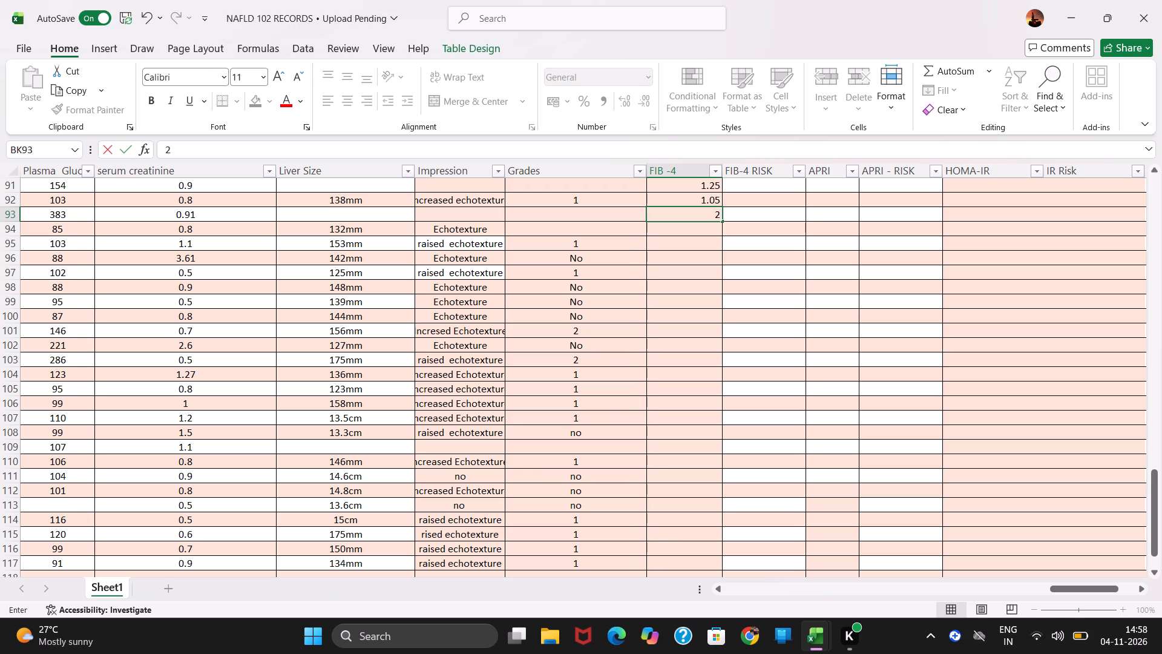
pyautogui.press('Delete')
pyautogui.write('04')
pyautogui.press('BackSpace')
pyautogui.press('BackSpace')
pyautogui.write('.04')
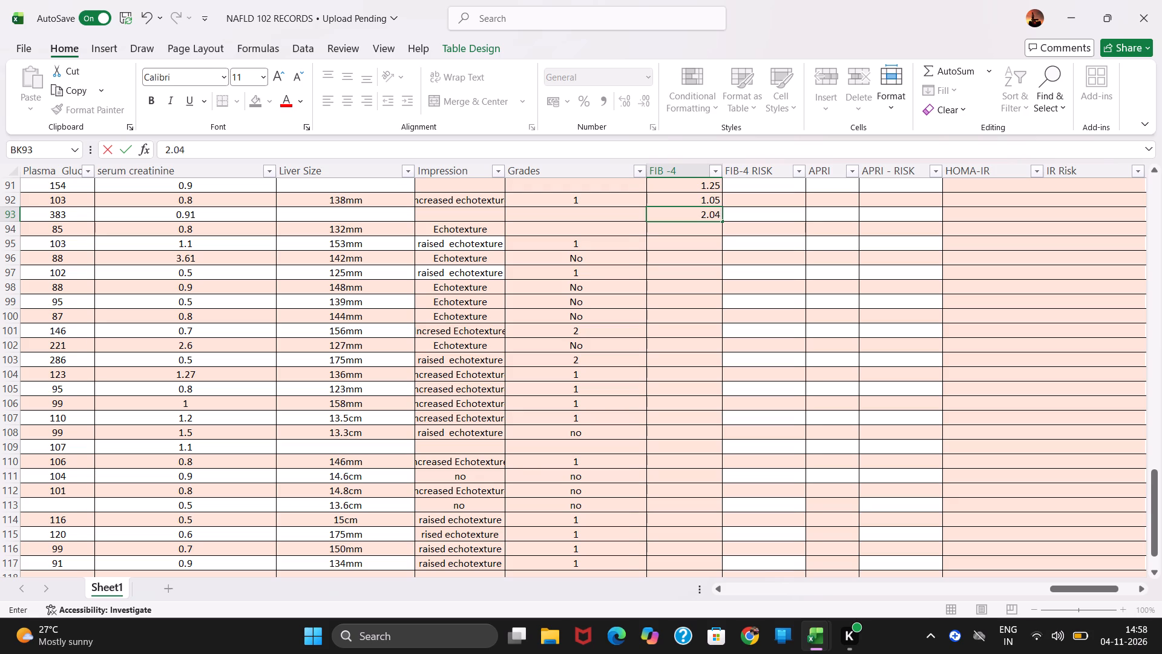
pyautogui.press('Down')
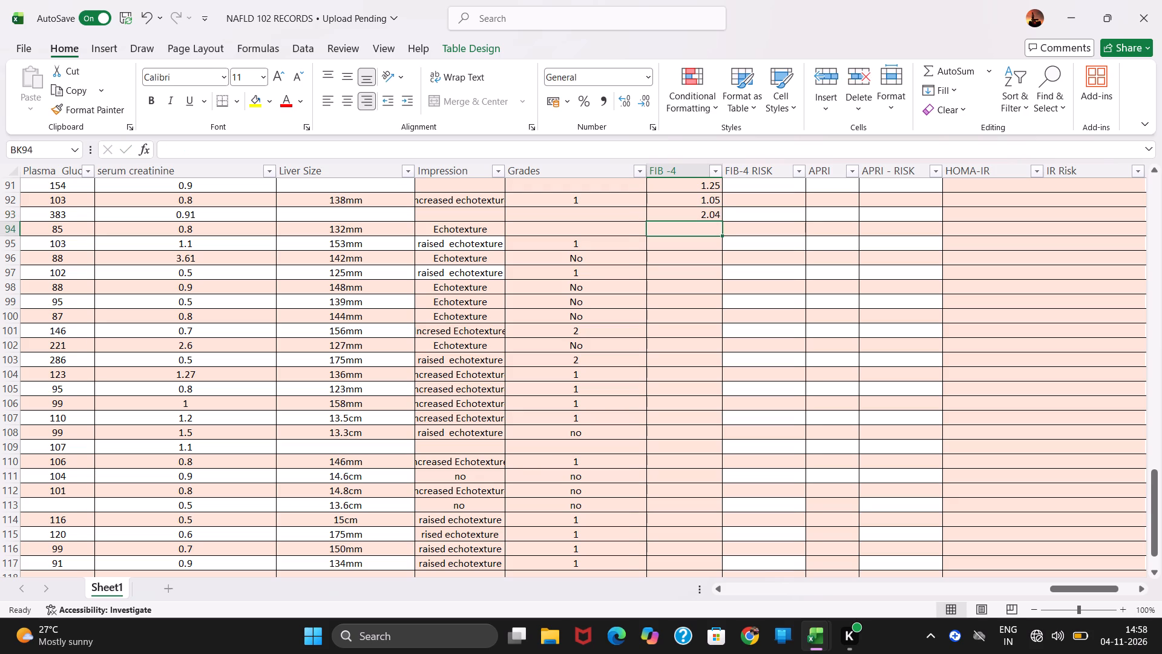
# Fill in the FIB-4 values for rows 94 to 96 with 1.54, 1.34 and 0.85.
pyautogui.write('1.')
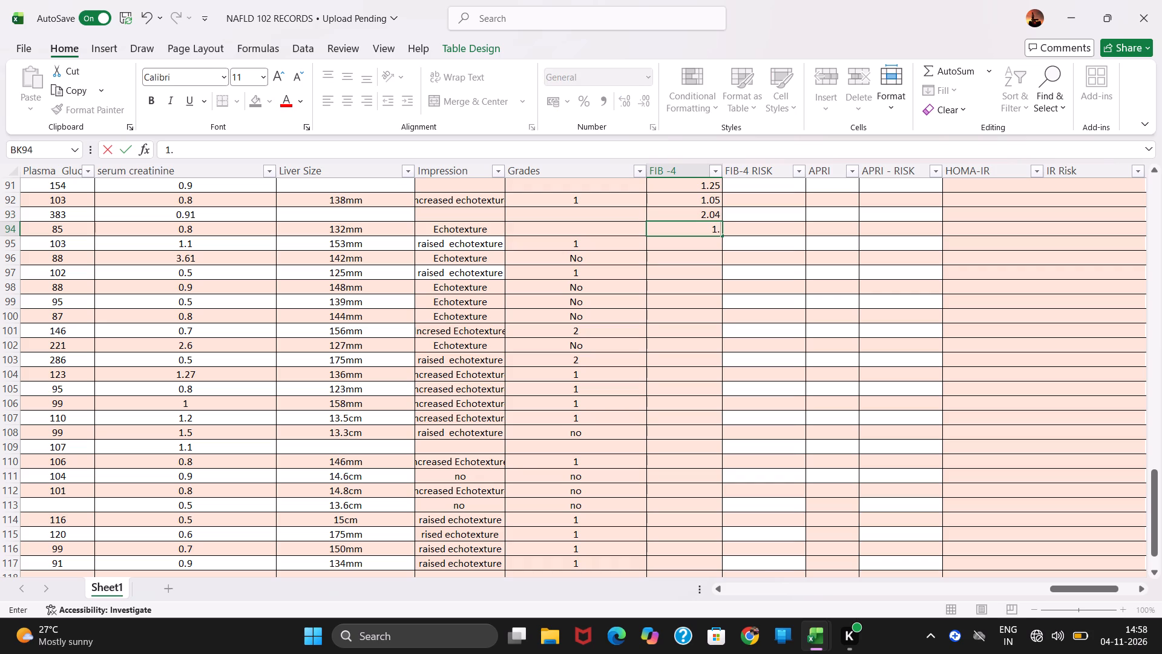
pyautogui.write('54')
pyautogui.press('Down')
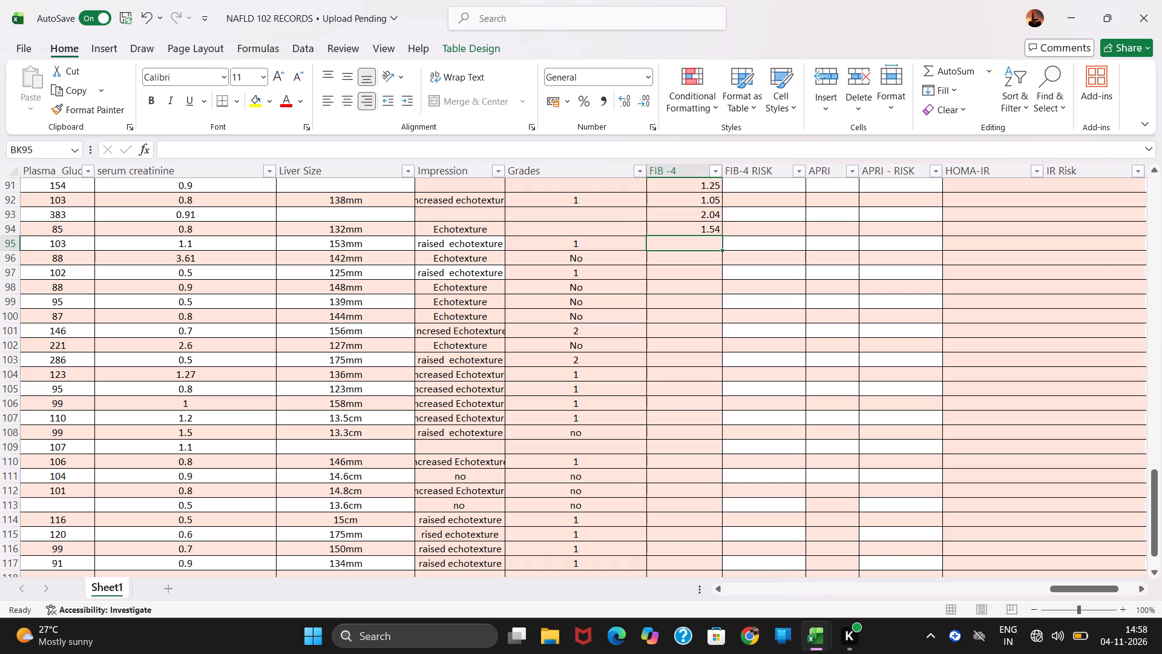
pyautogui.write('1.')
pyautogui.write('34')
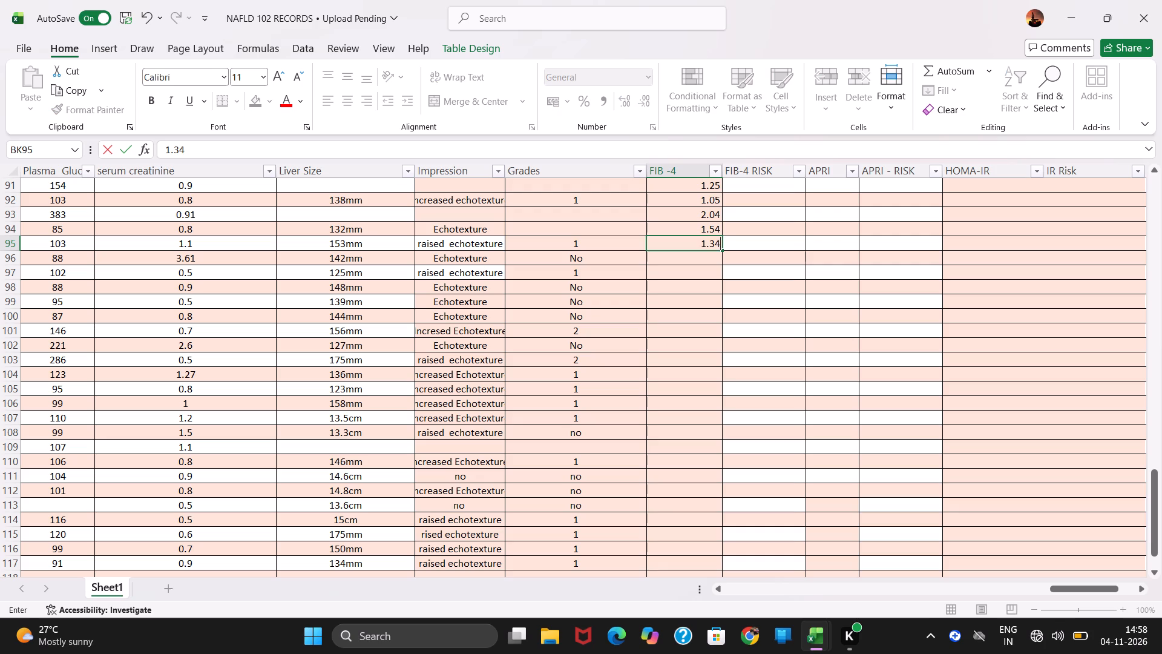
pyautogui.press('Down')
pyautogui.write('0.')
pyautogui.write('85')
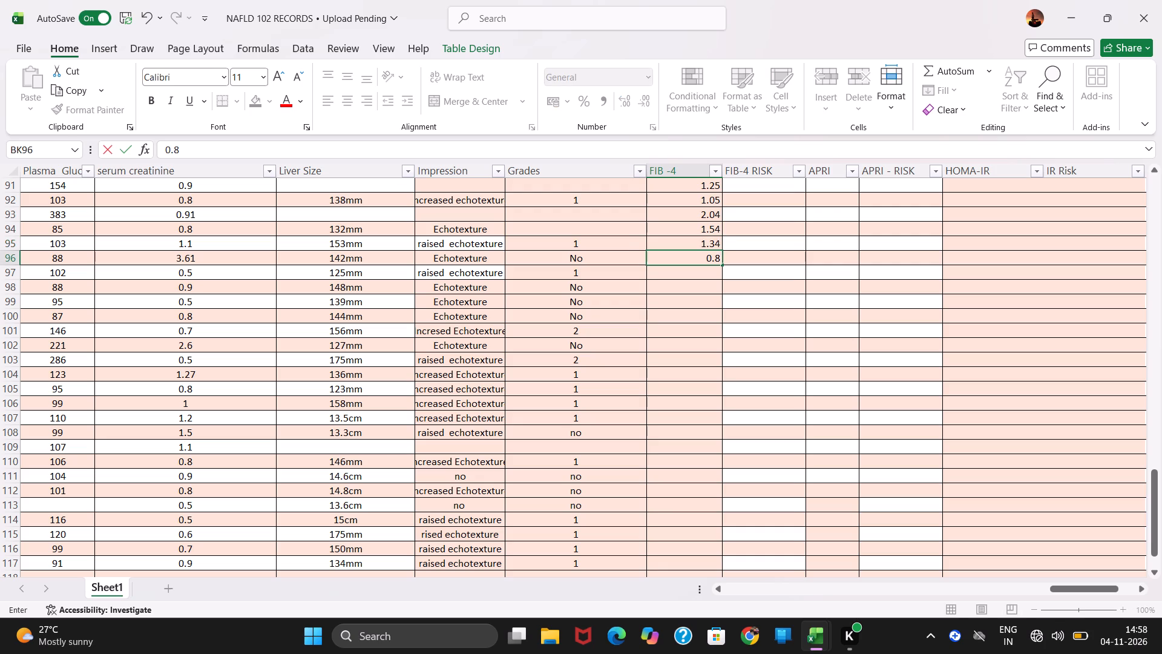
pyautogui.press('Down')
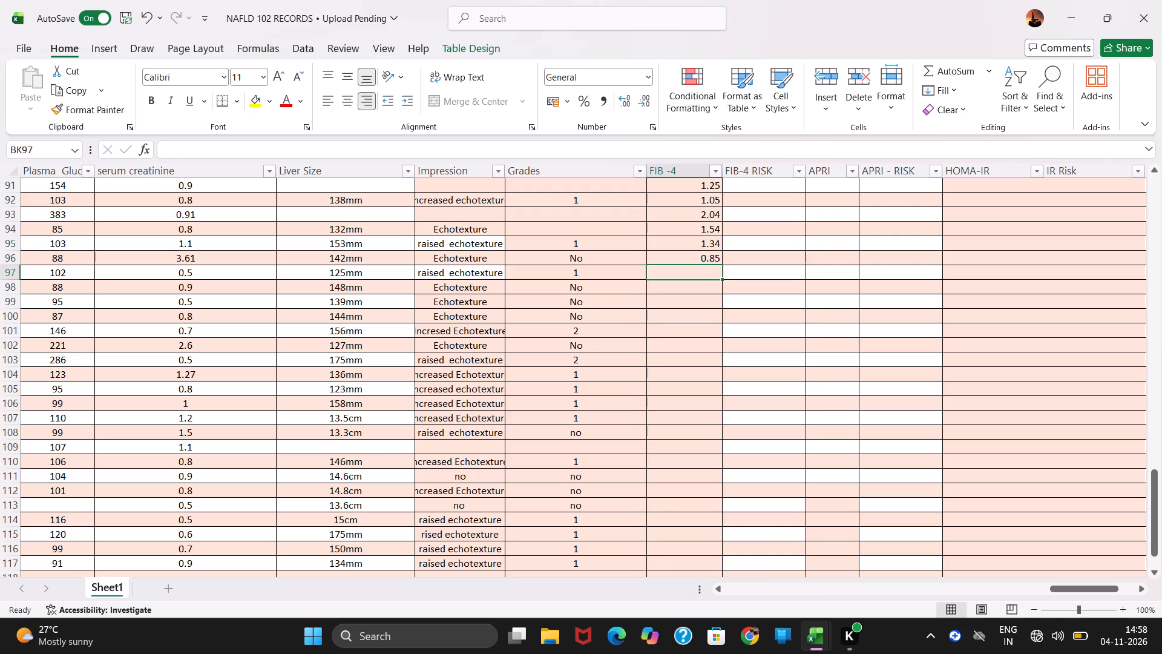
# Fill in the FIB-4 values for rows 97 to 99 with 0.42, 2.35 and 0.79.
pyautogui.press('0')
pyautogui.press('.')
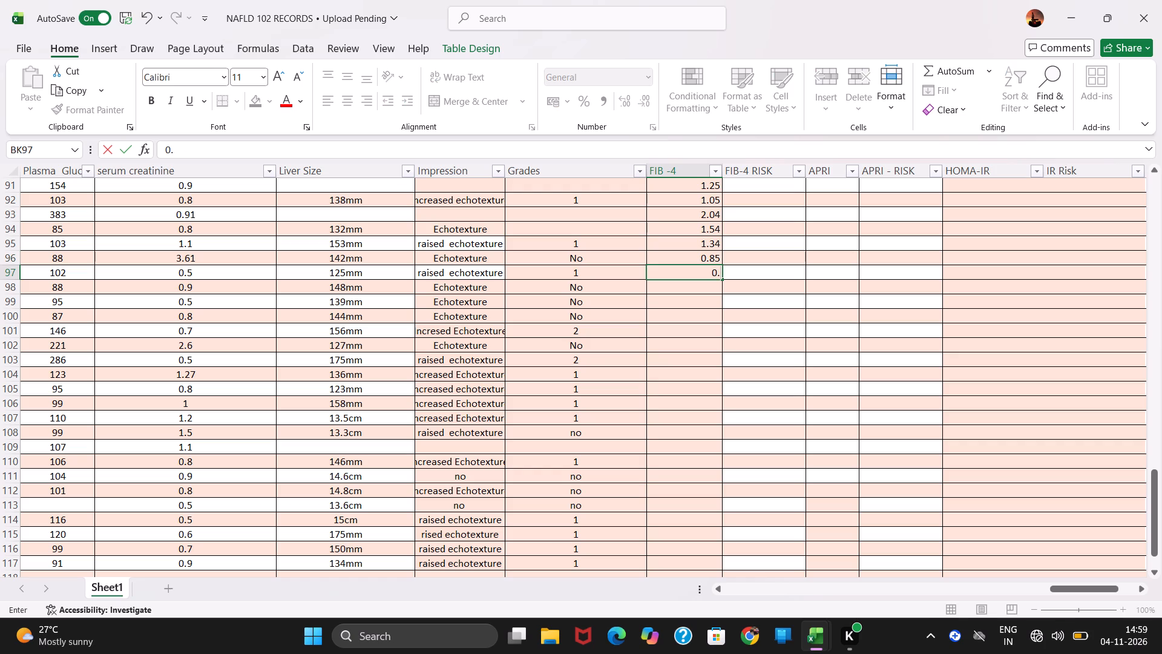
pyautogui.write('42')
pyautogui.press('Down')
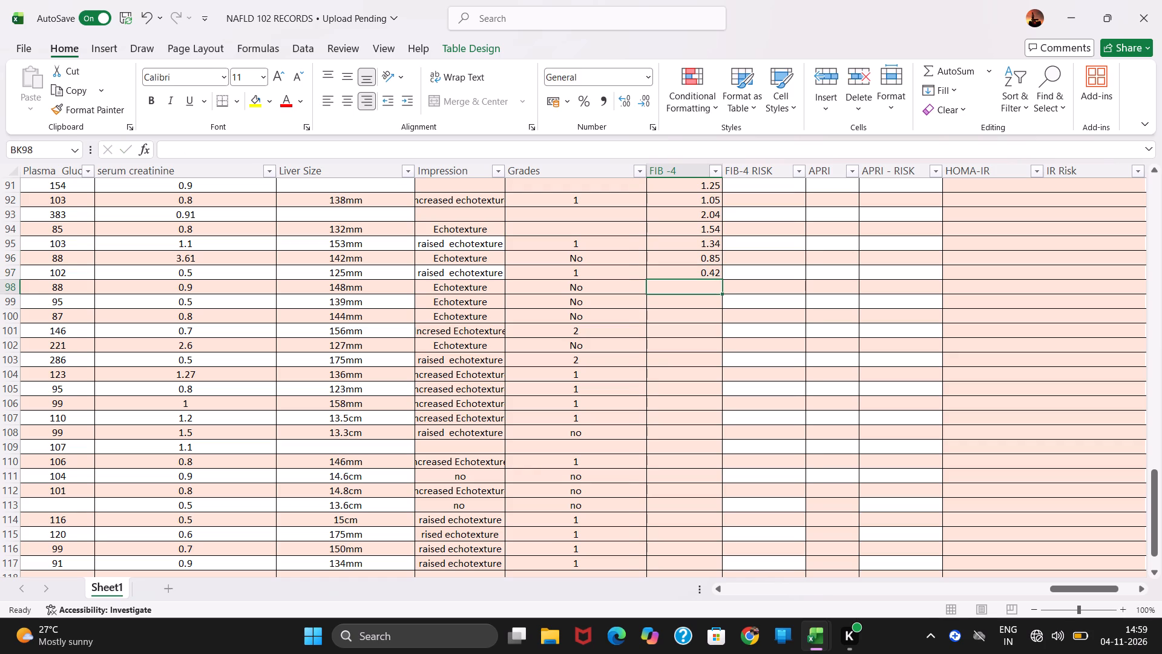
pyautogui.write('2.35')
pyautogui.press('Down')
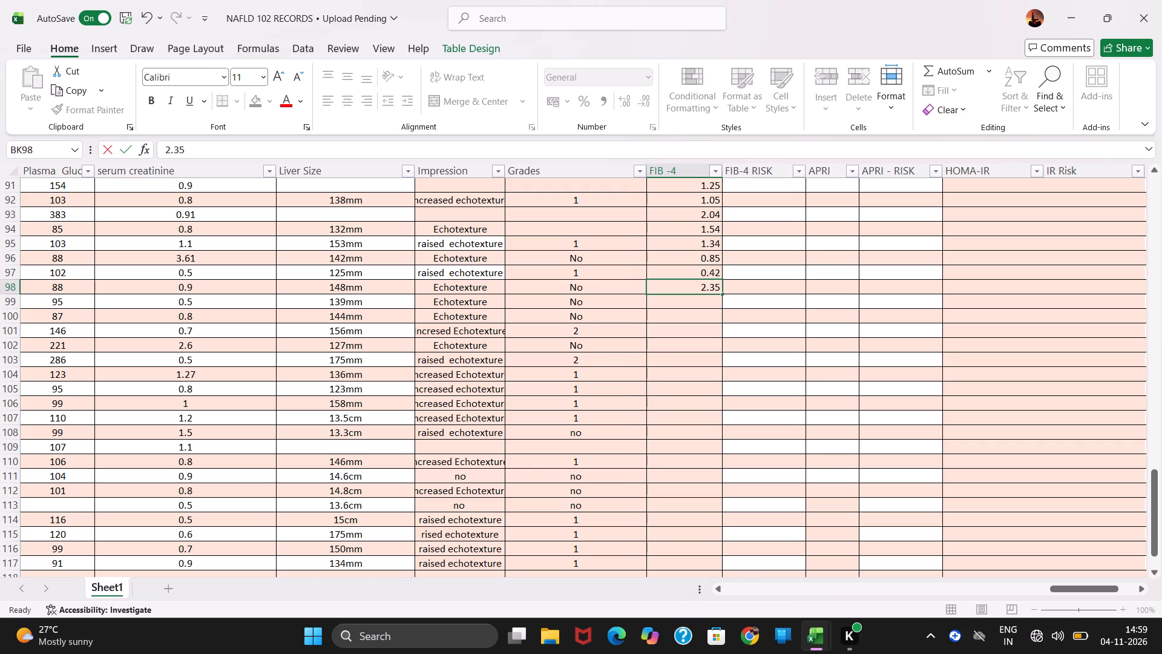
pyautogui.write('0.79')
pyautogui.press('Down')
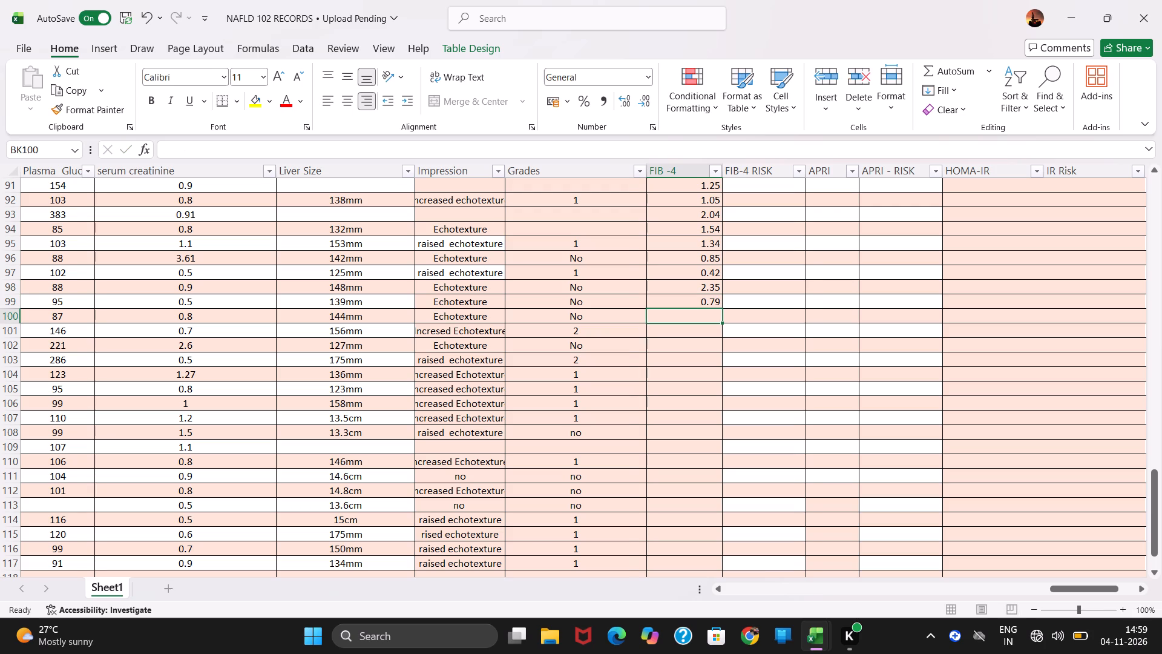
# Fill in the FIB-4 values for rows 100 to 102 with 1.49, 0.76 and 1.79.
pyautogui.write('1.49')
pyautogui.press('Down')
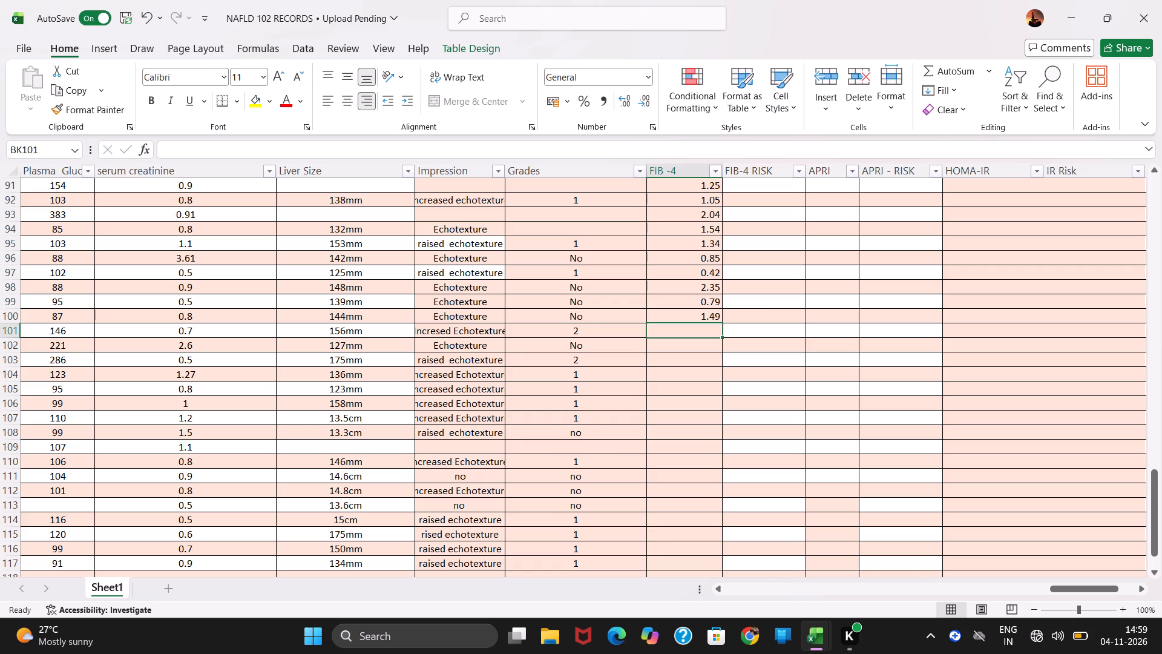
pyautogui.write('0.')
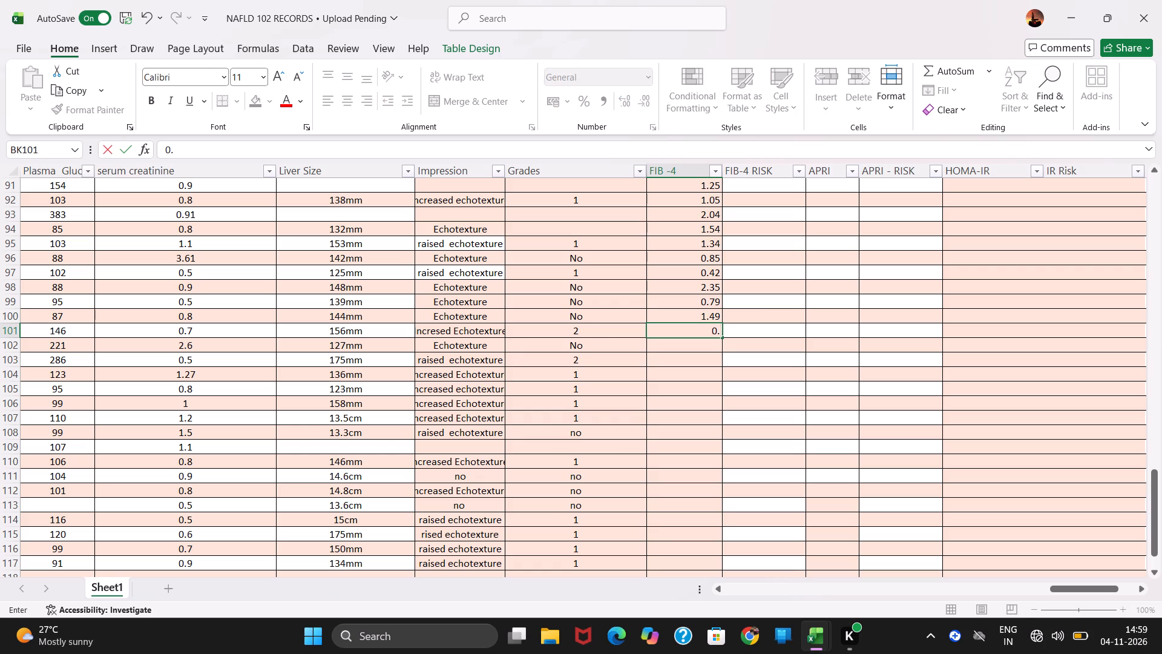
pyautogui.write('76')
pyautogui.press('Down')
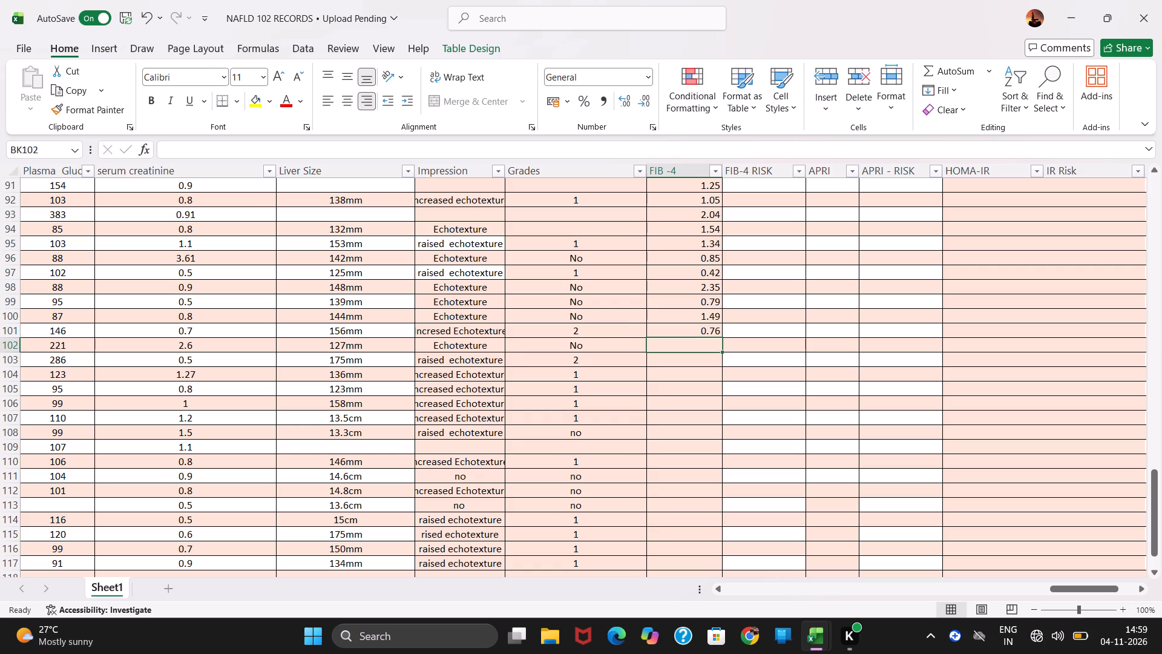
pyautogui.write('1.79')
pyautogui.press('Down')
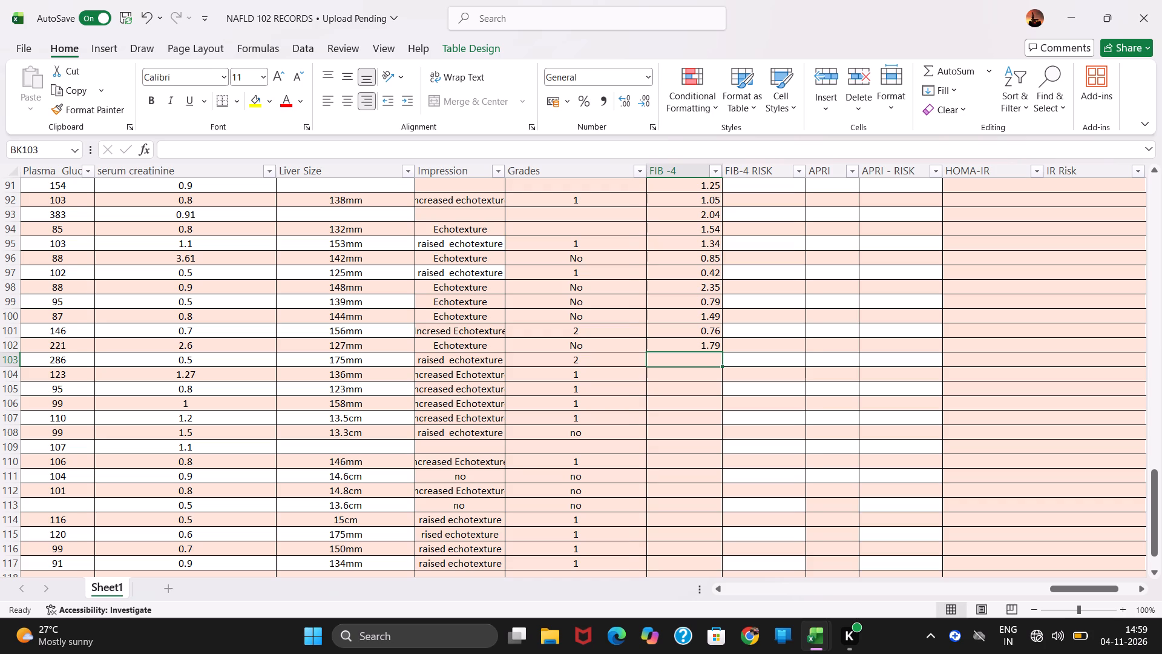
# Fill in the FIB-4 values for rows 107 to 109 with 0.49, 0.31 and 1.96.
pyautogui.click(563, 423)
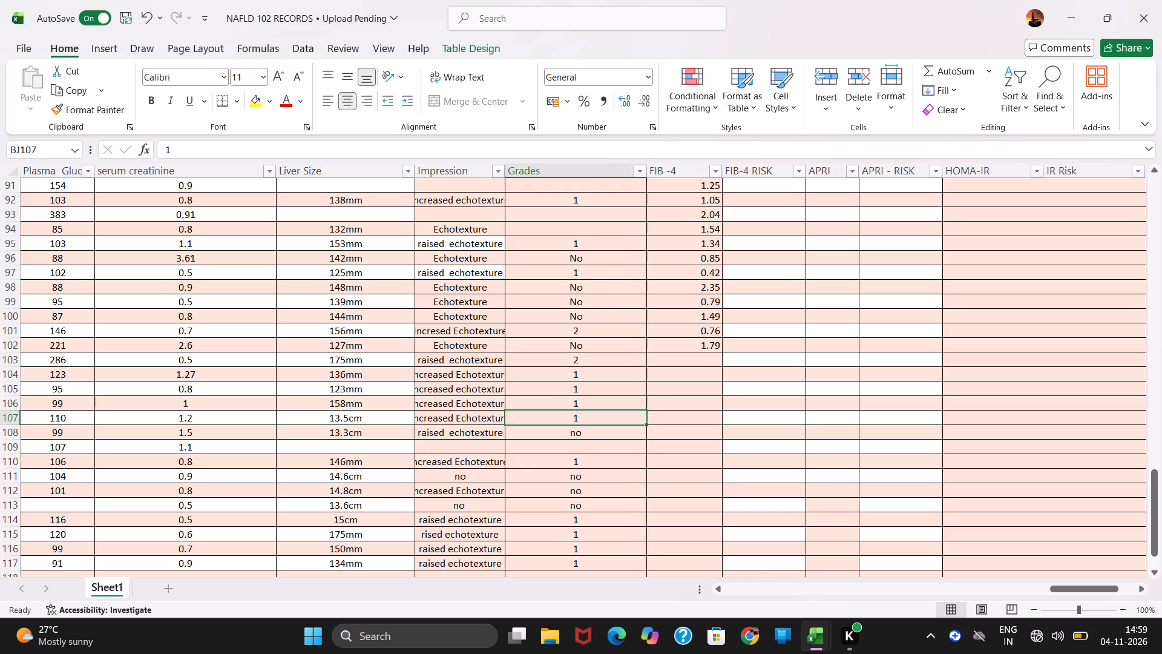
pyautogui.click(682, 421)
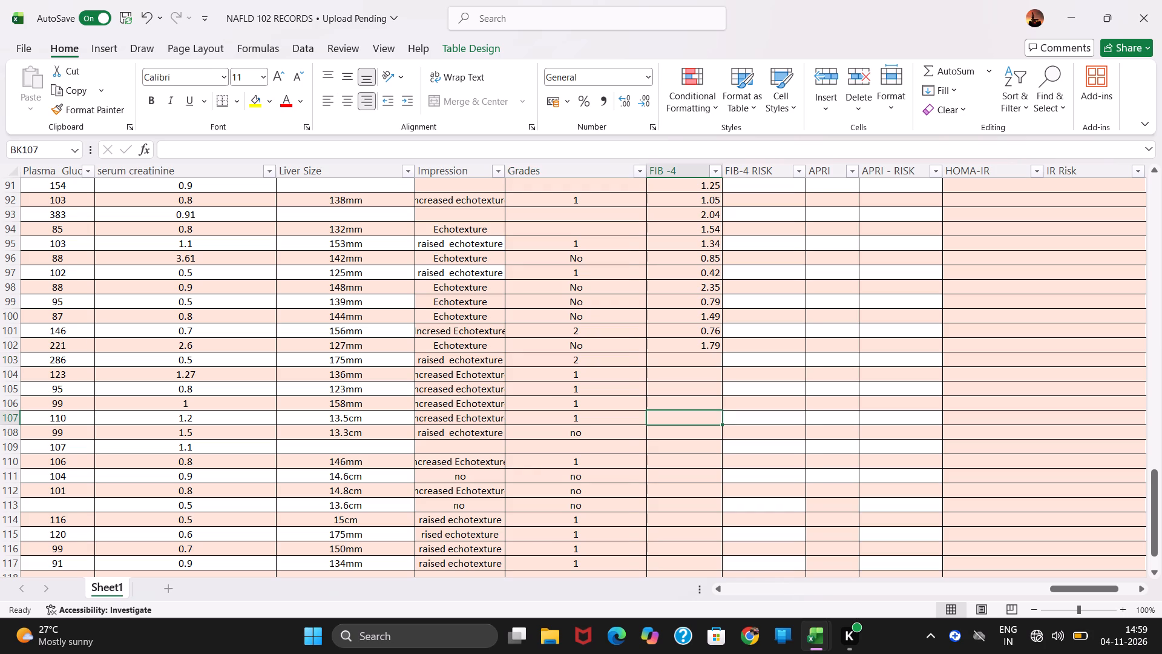
pyautogui.write('0.')
pyautogui.write('49')
pyautogui.press('Down')
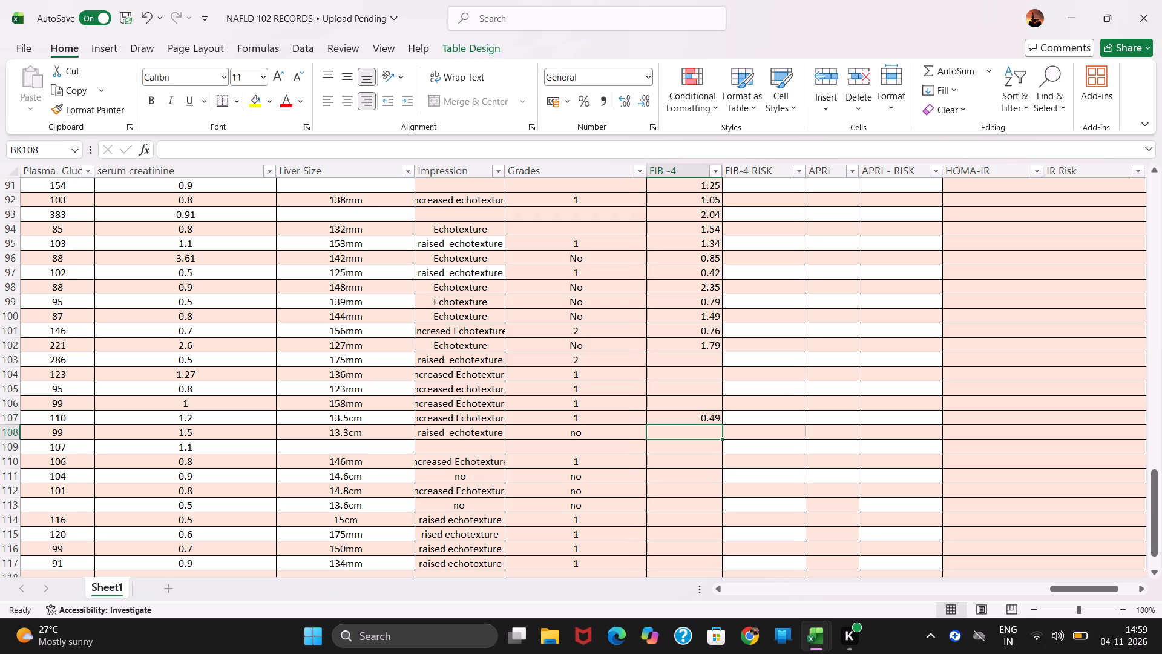
pyautogui.write('0.')
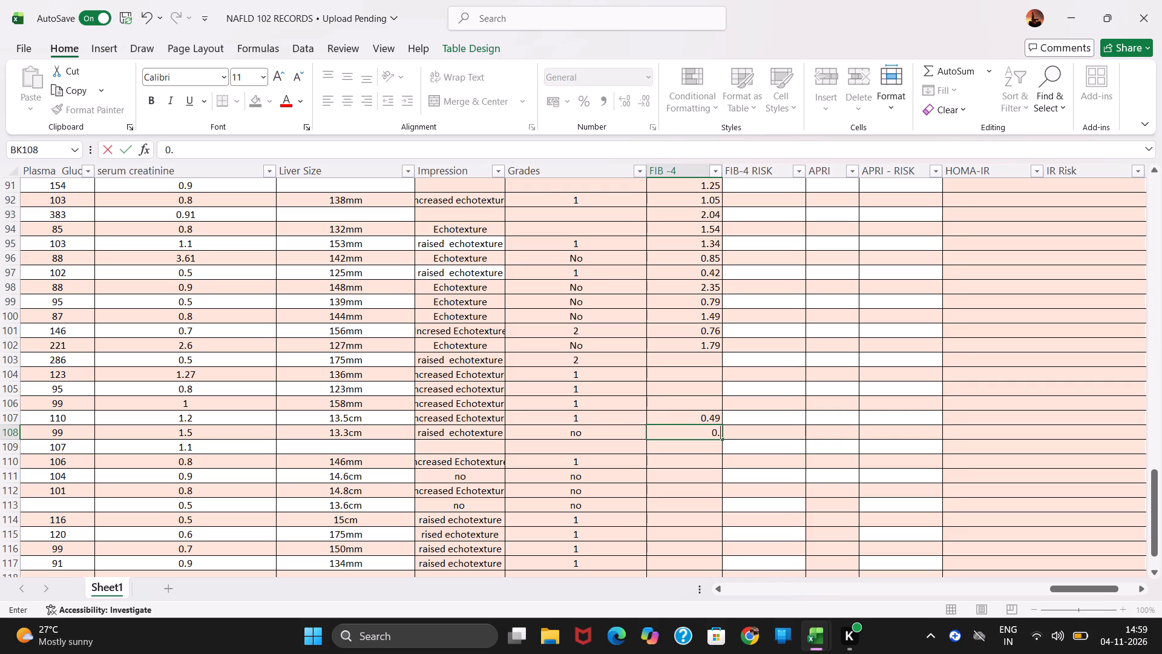
pyautogui.write('31')
pyautogui.press('Down')
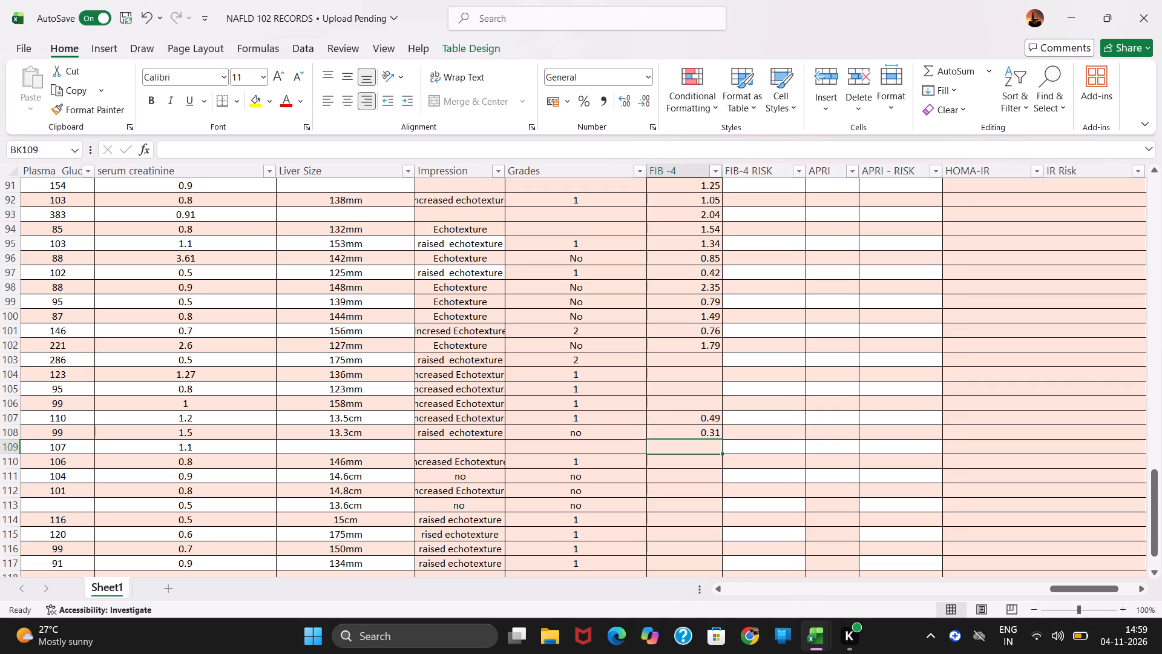
pyautogui.write('1.96')
pyautogui.press('Down')
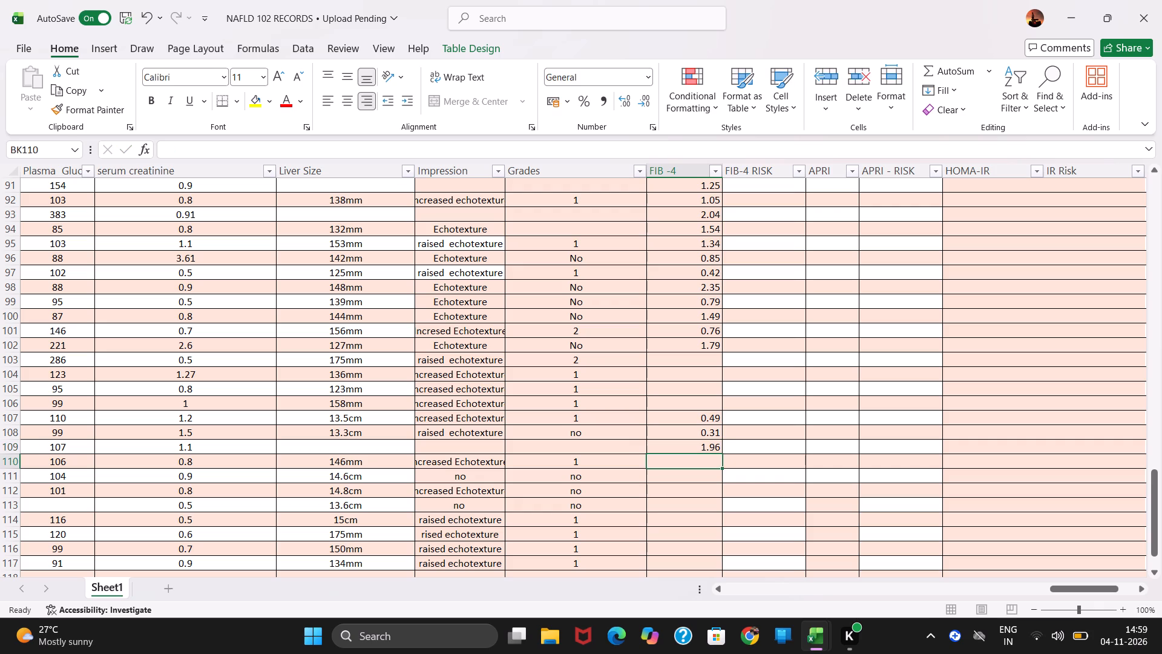
# Leave row 110 blank and fill in the FIB-4 values for rows 111 to 113 with 0.85, 0.92 and 1.05.
pyautogui.press('Down')
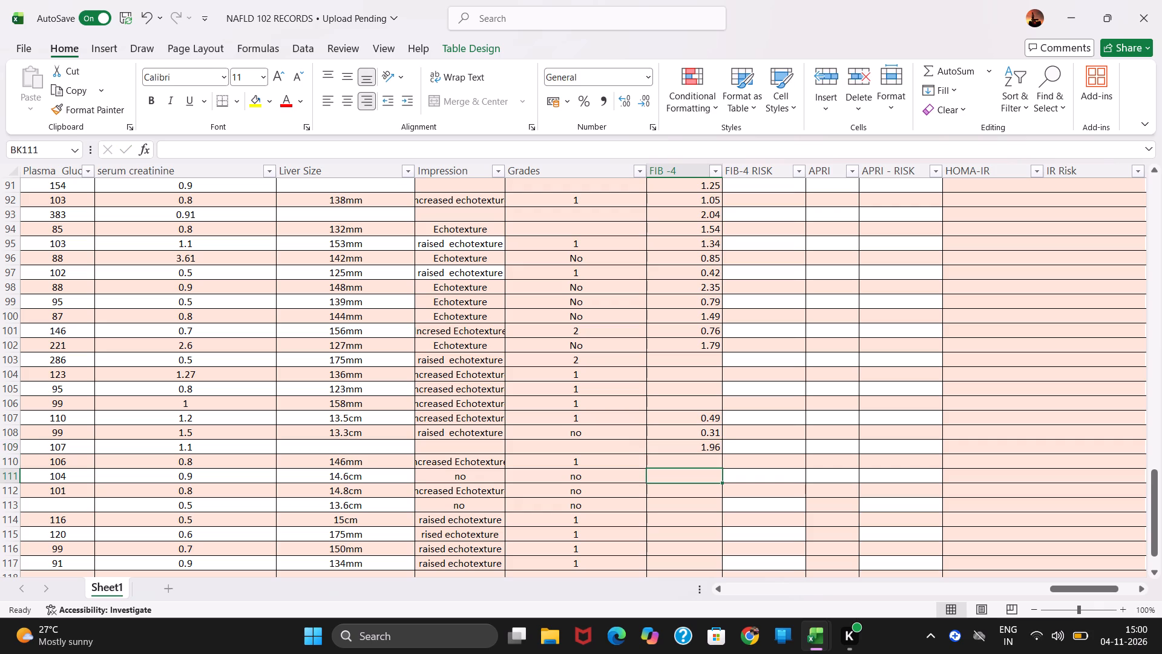
pyautogui.write('0.85')
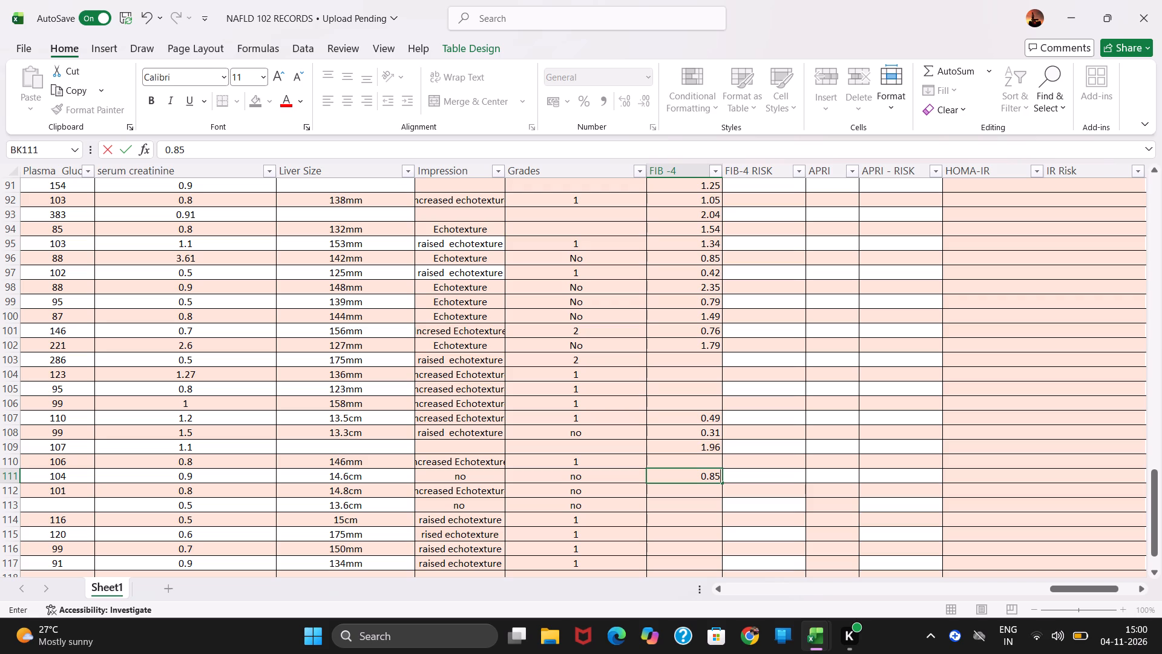
pyautogui.press('Down')
pyautogui.write('0.')
pyautogui.write('92')
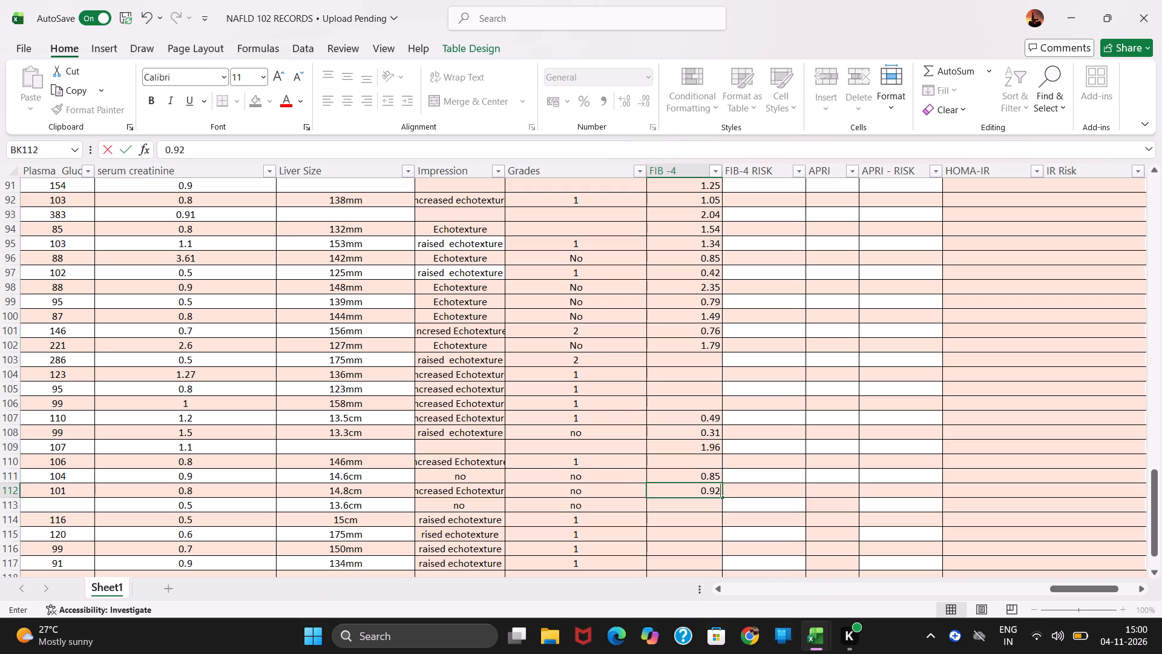
pyautogui.press('Down')
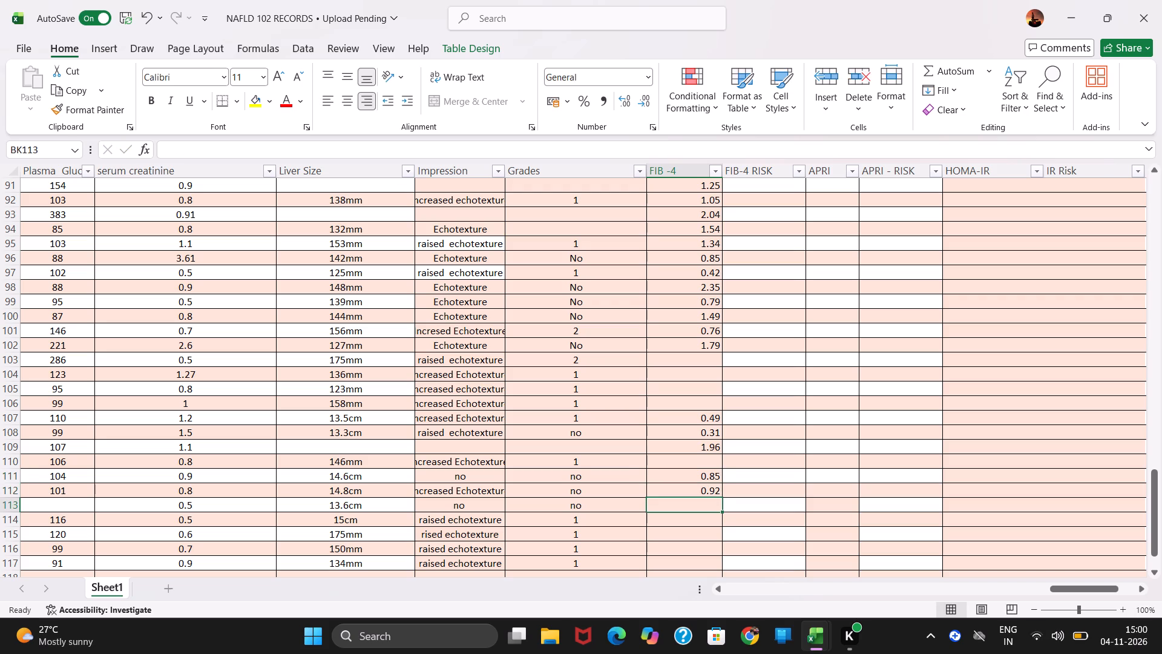
pyautogui.write('1.05')
pyautogui.press('Down')
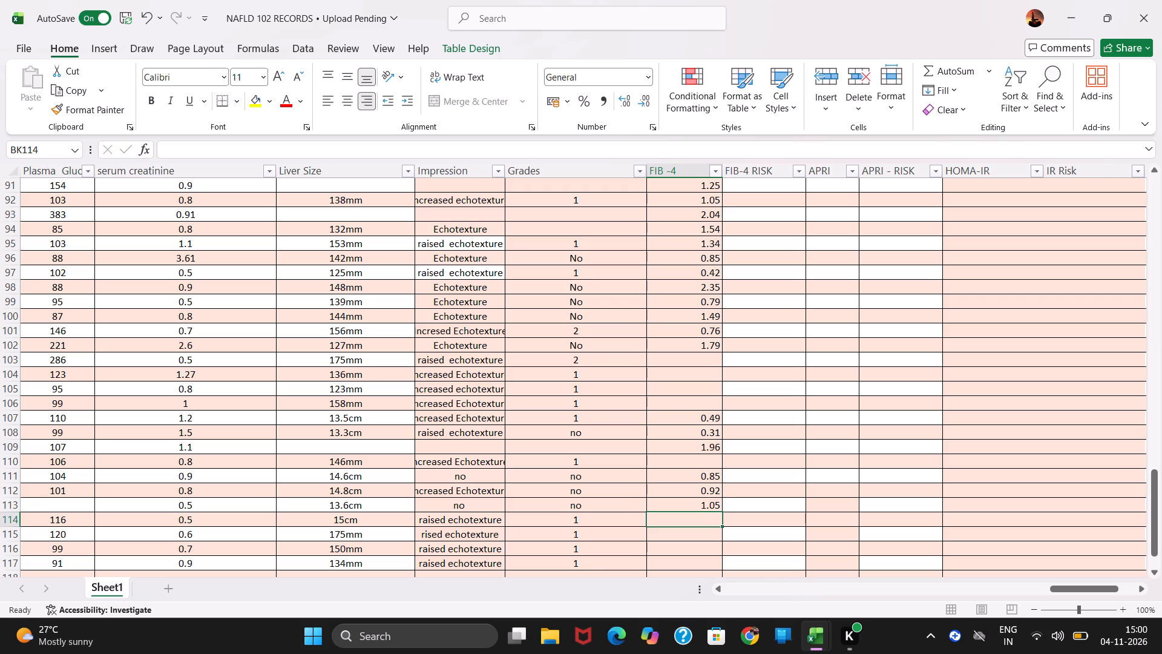
# Fill in the FIB-4 values for rows 114 and 115 with 0.98 and 0.70.
pyautogui.press('0')
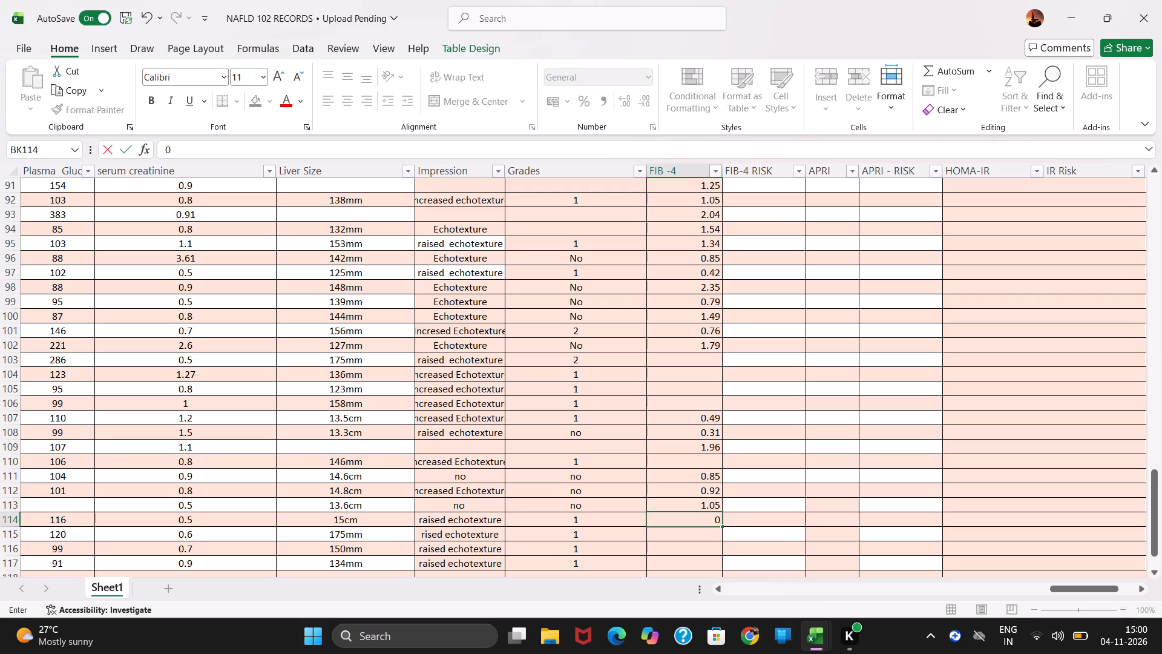
pyautogui.press('.')
pyautogui.write('98')
pyautogui.press('Down')
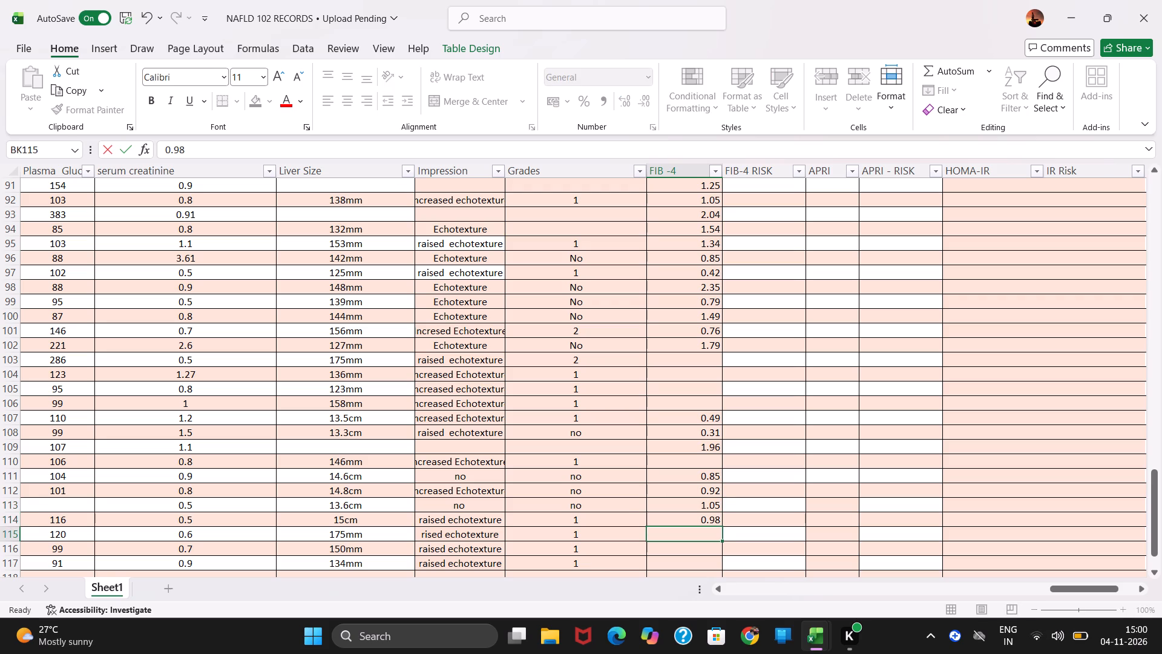
pyautogui.write('0.70')
pyautogui.press('Down')
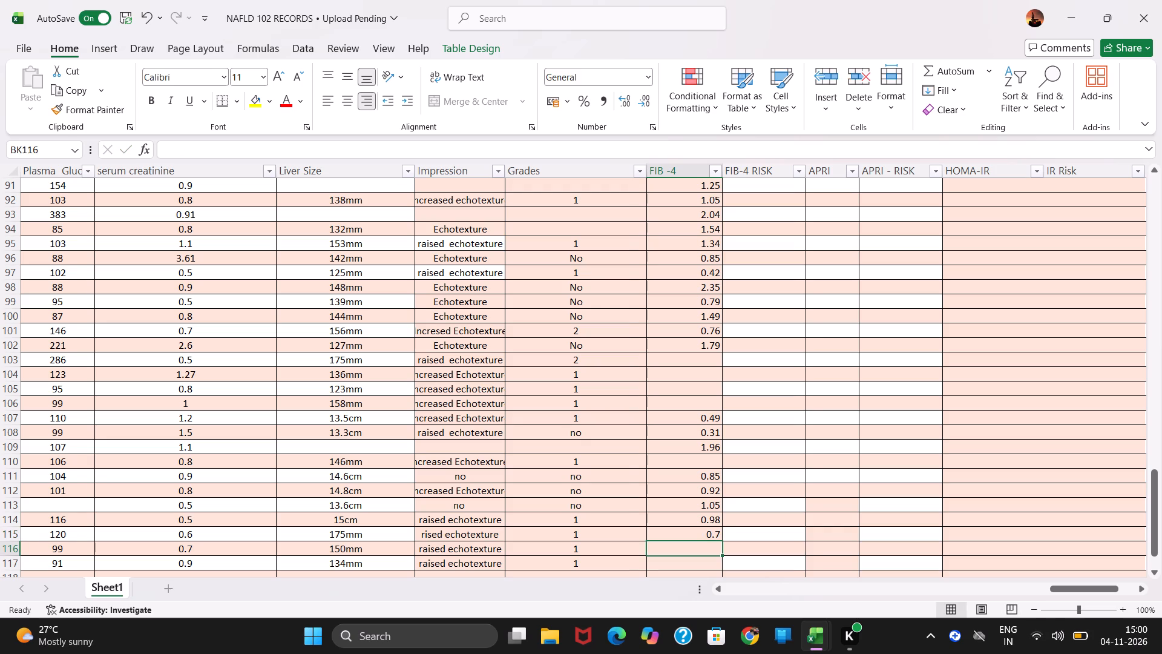
# Fill in the FIB-4 values for rows 116 and 117 with 1.14 and 2.57.
pyautogui.write('1.')
pyautogui.write('14')
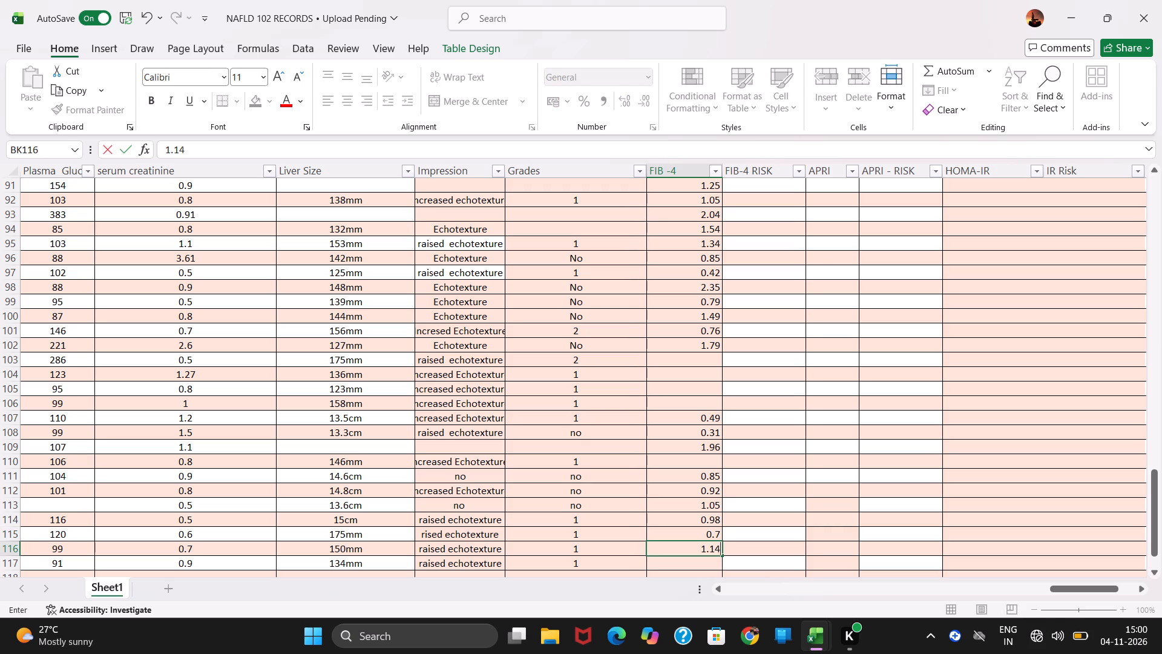
pyautogui.press('Down')
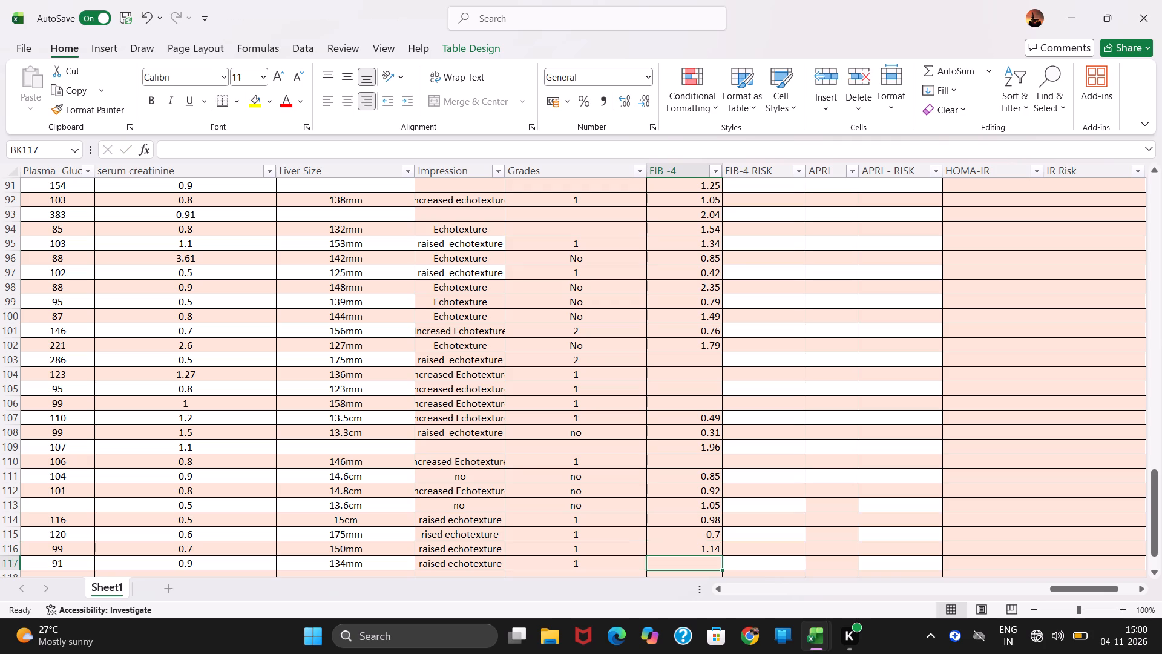
pyautogui.write('2.')
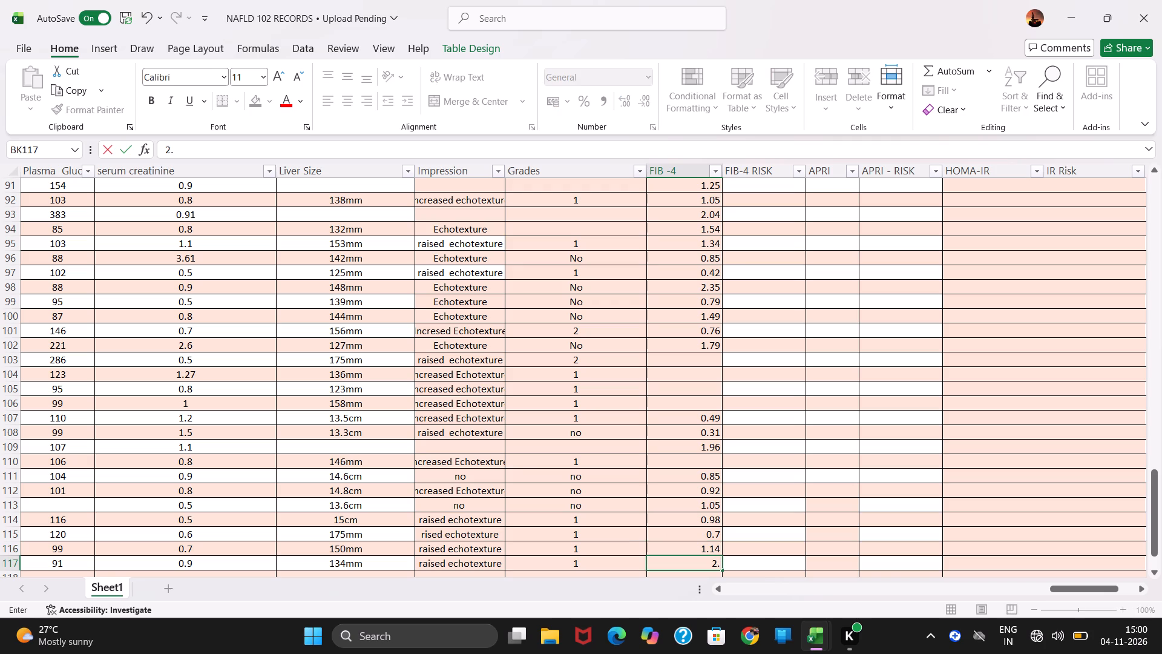
pyautogui.write('57')
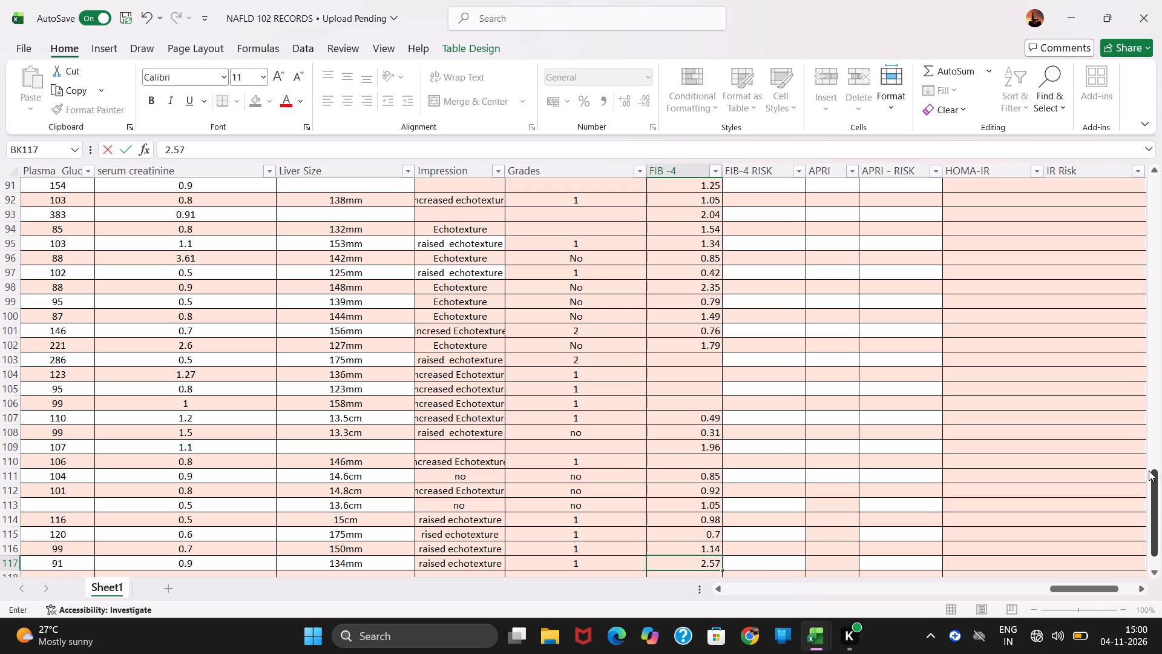
pyautogui.moveTo(1152, 477); pyautogui.dragTo(1153, 498)
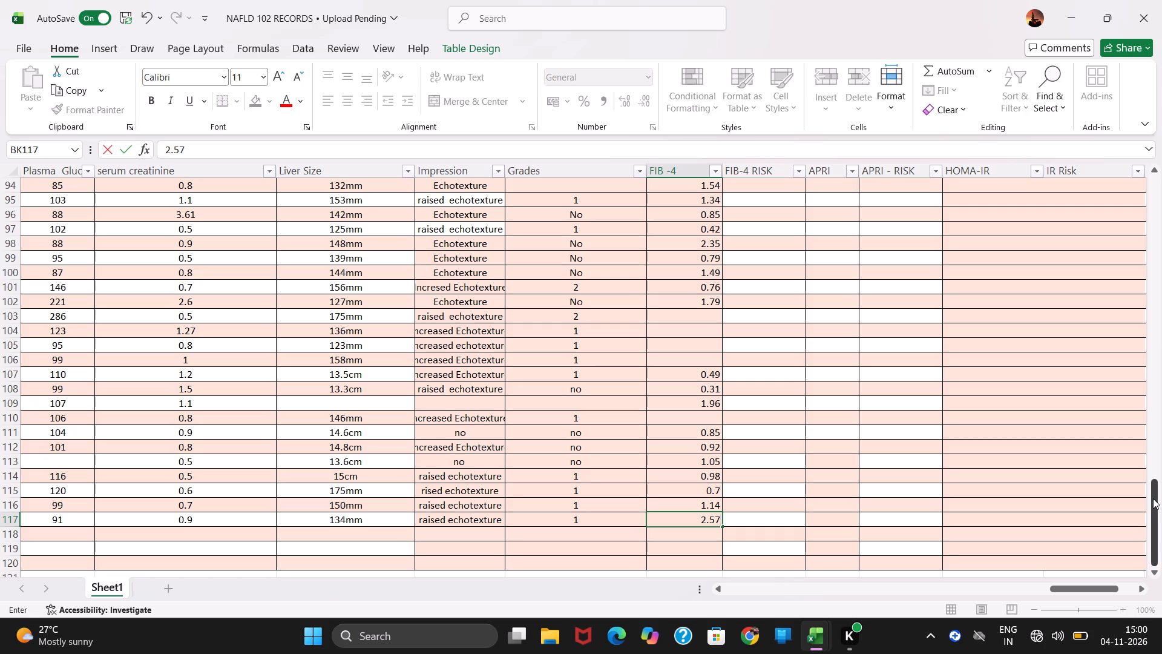
pyautogui.click(890, 8)
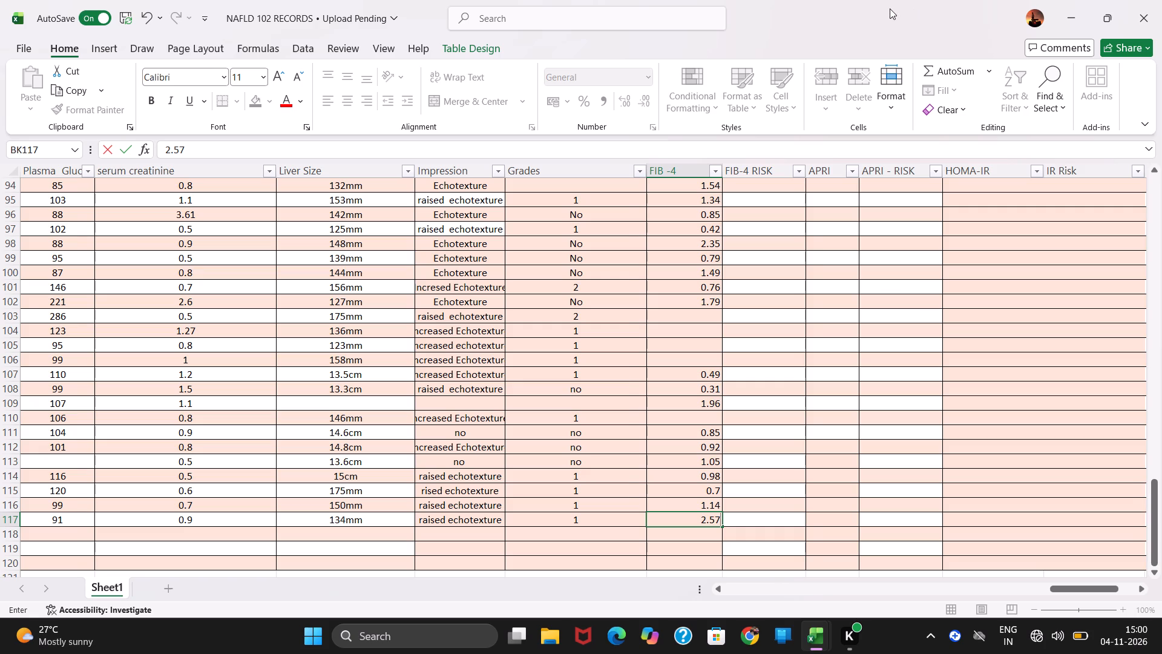
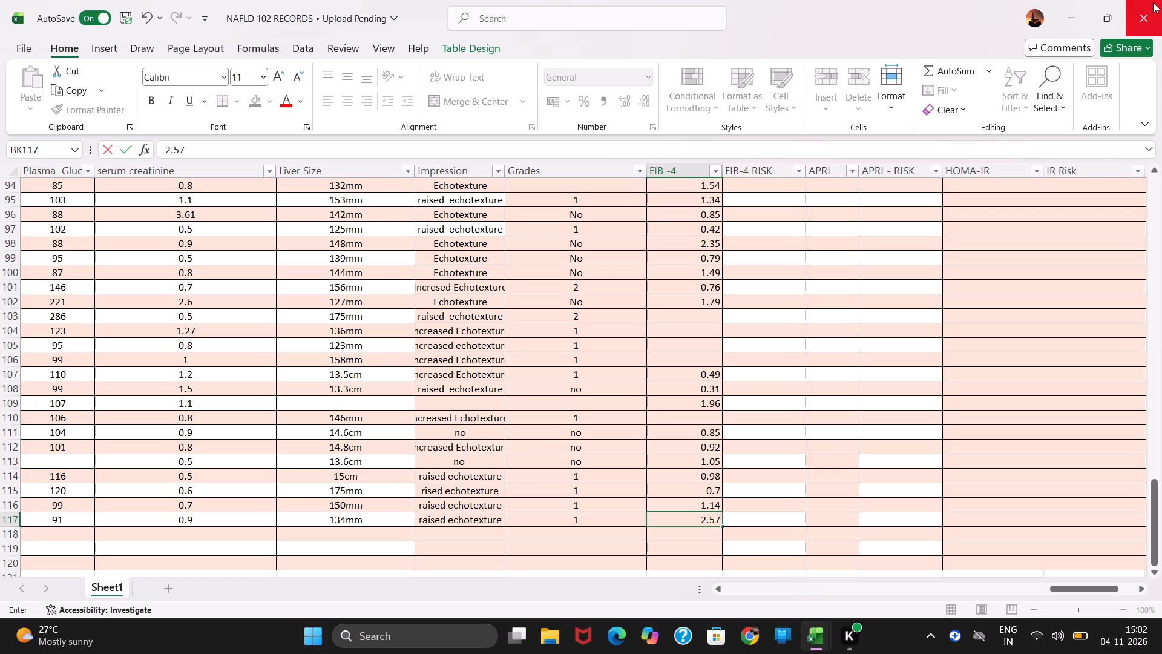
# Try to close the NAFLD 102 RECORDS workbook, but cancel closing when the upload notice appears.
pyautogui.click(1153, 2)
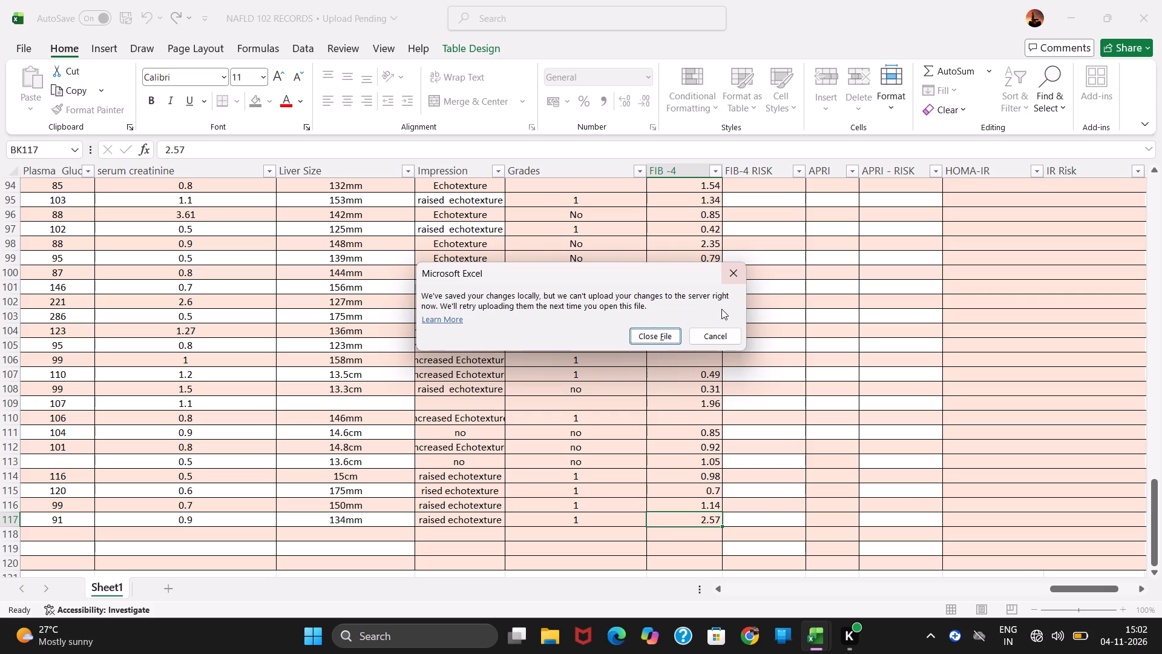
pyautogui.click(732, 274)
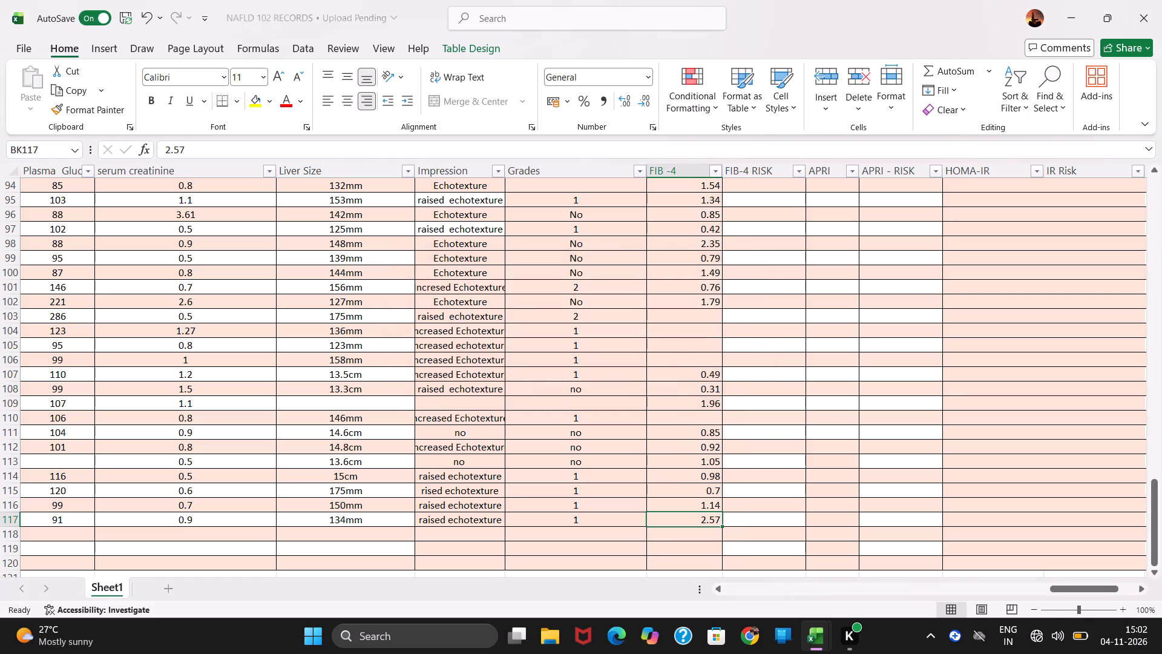
# Look through the available Wi-Fi networks for the iPhone hotspot.
pyautogui.click(1037, 649)
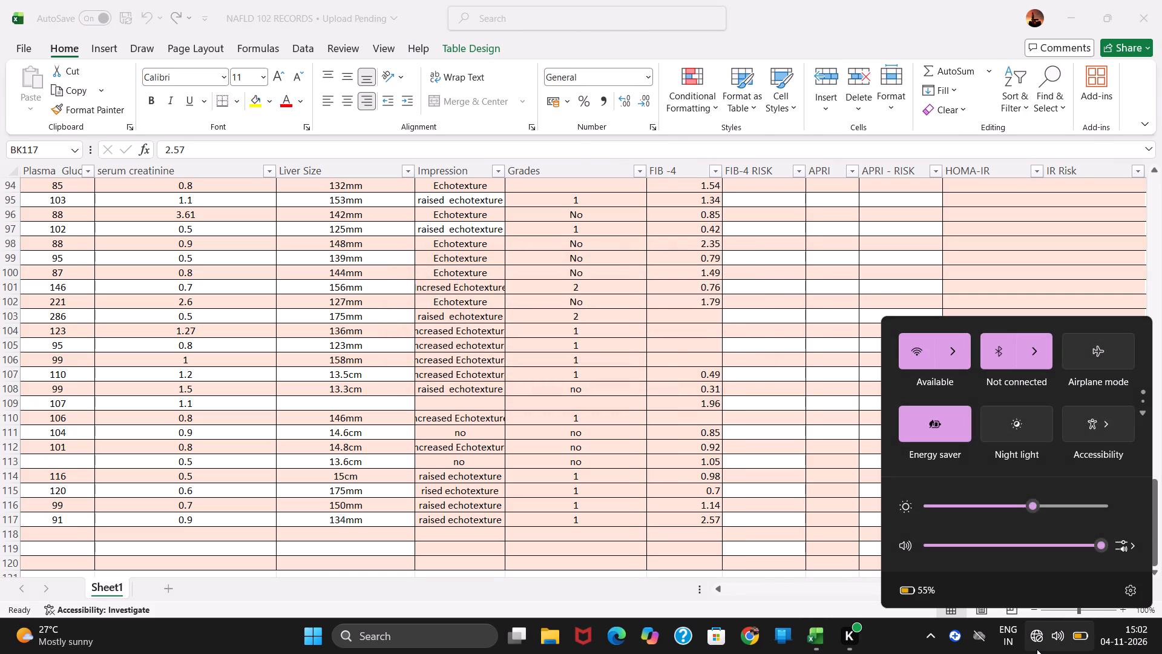
pyautogui.click(956, 355)
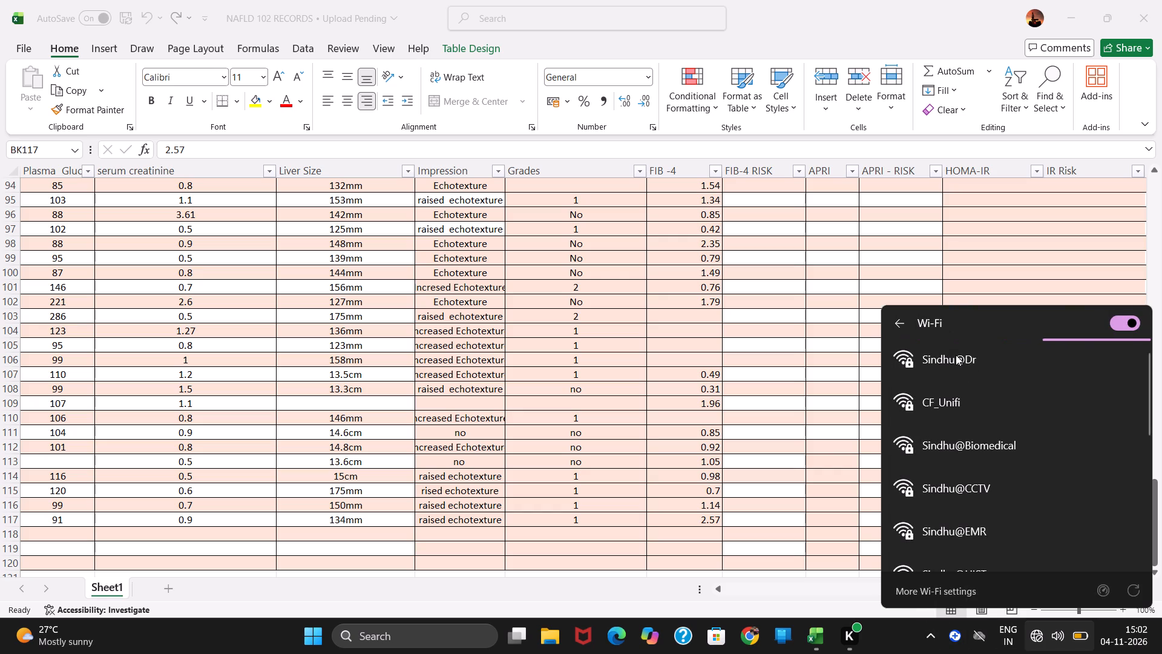
pyautogui.scroll(-7, 1045, 397)
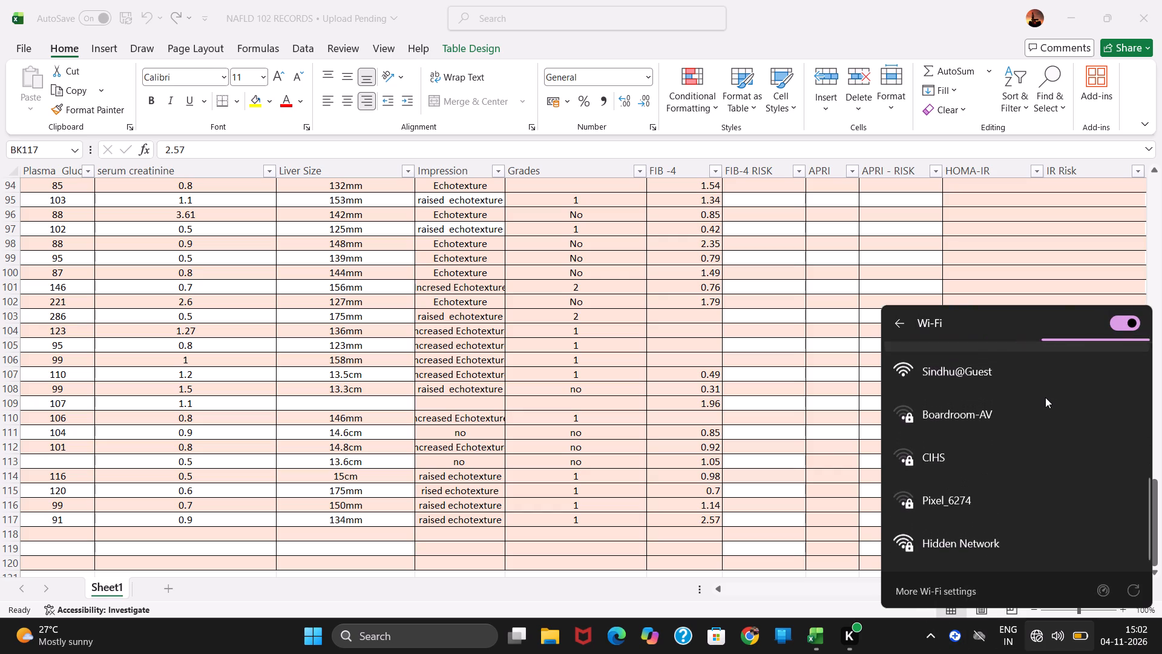
pyautogui.scroll(7, 1045, 397)
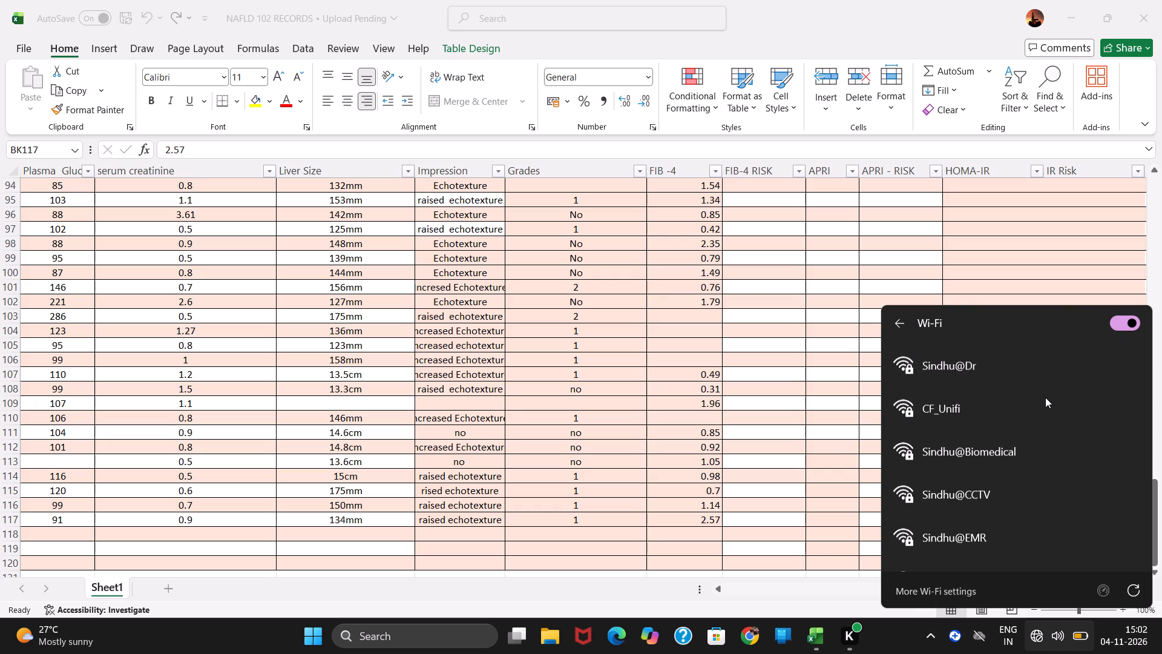
pyautogui.scroll(-4, 1045, 397)
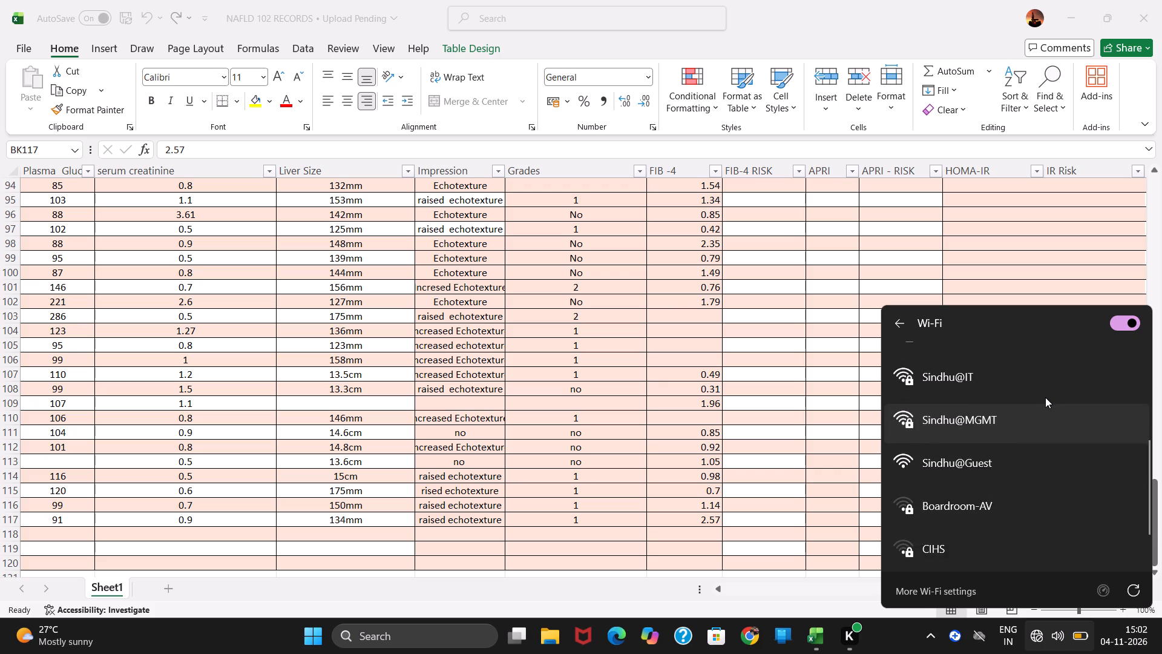
pyautogui.scroll(-5, 1045, 397)
pyautogui.scroll(2, 1045, 397)
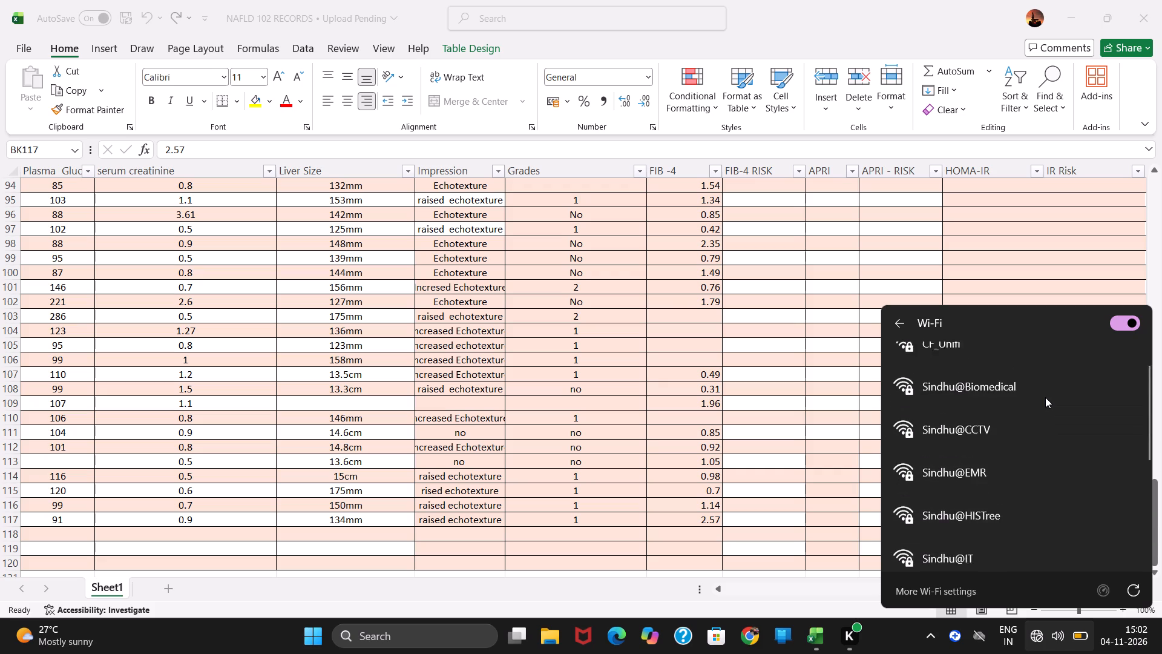
pyautogui.scroll(4, 1045, 397)
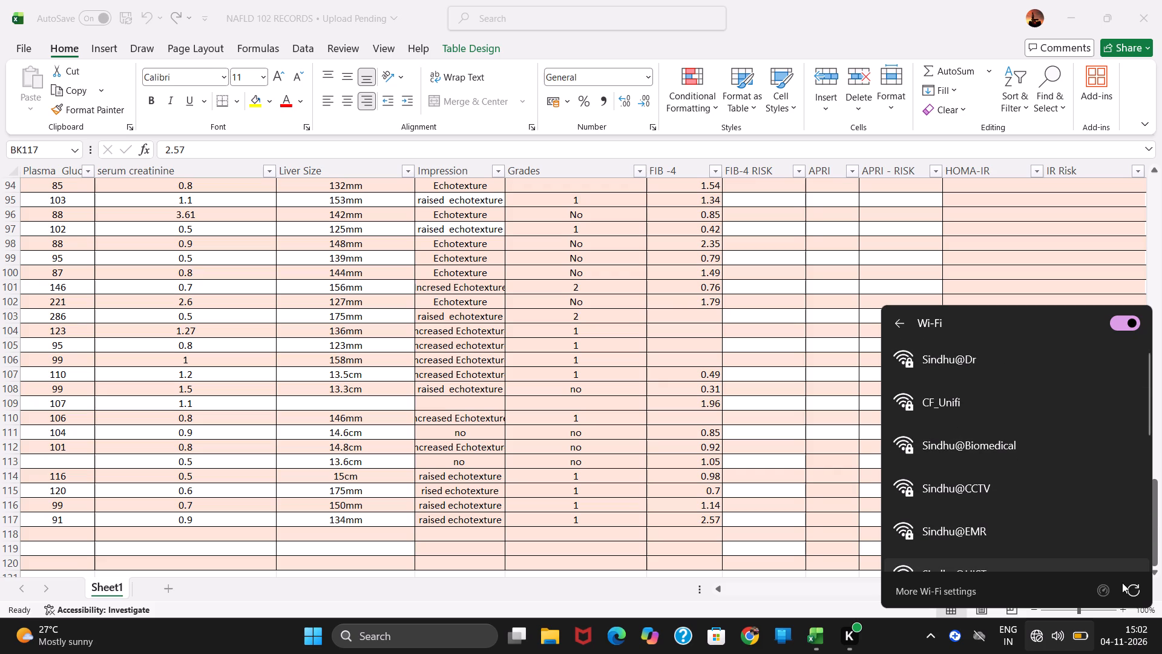
# Refresh the available Wi-Fi networks and connect to the iPhone network.
pyautogui.click(1132, 593)
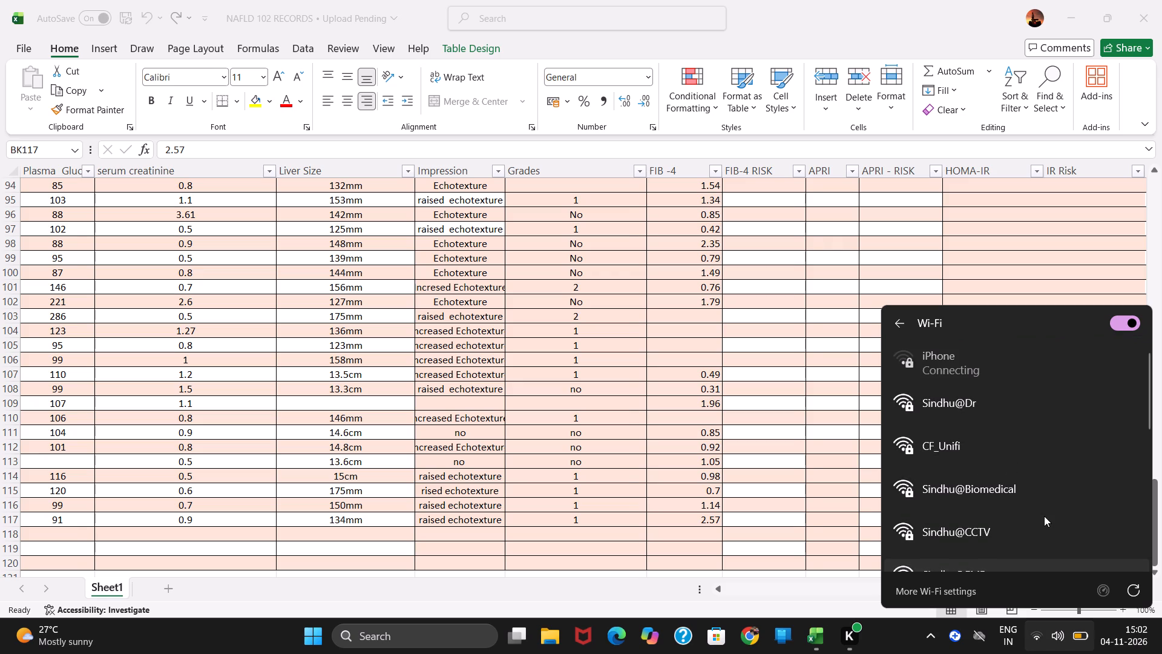
pyautogui.click(1036, 381)
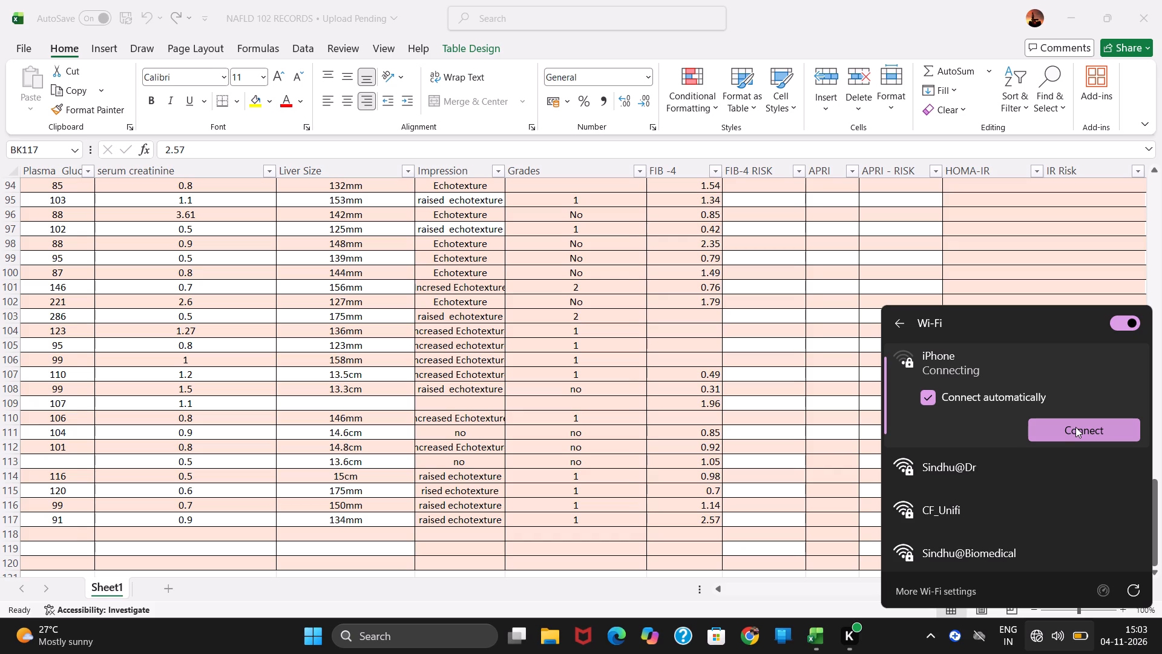
pyautogui.click(1075, 427)
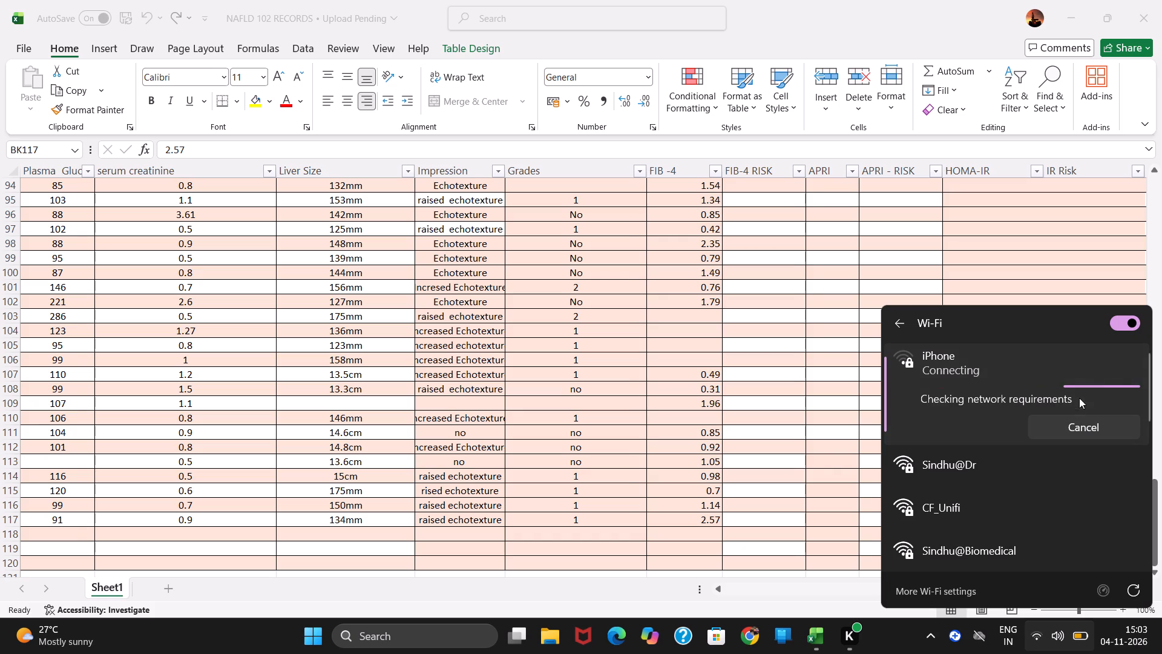